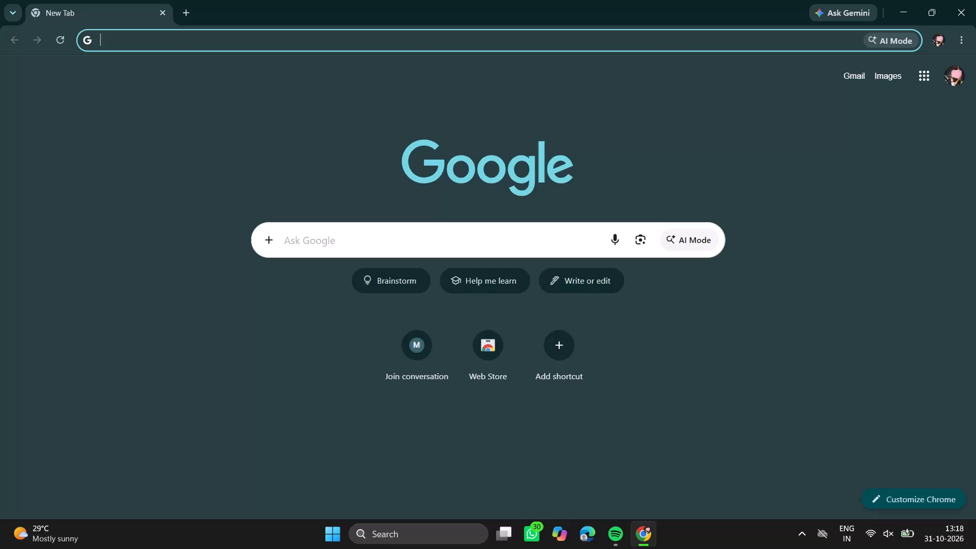
# Search Google for "canva design" and open the "Canva India: Visual Suite for Everyone" website from the results.
pyautogui.click(489, 243)
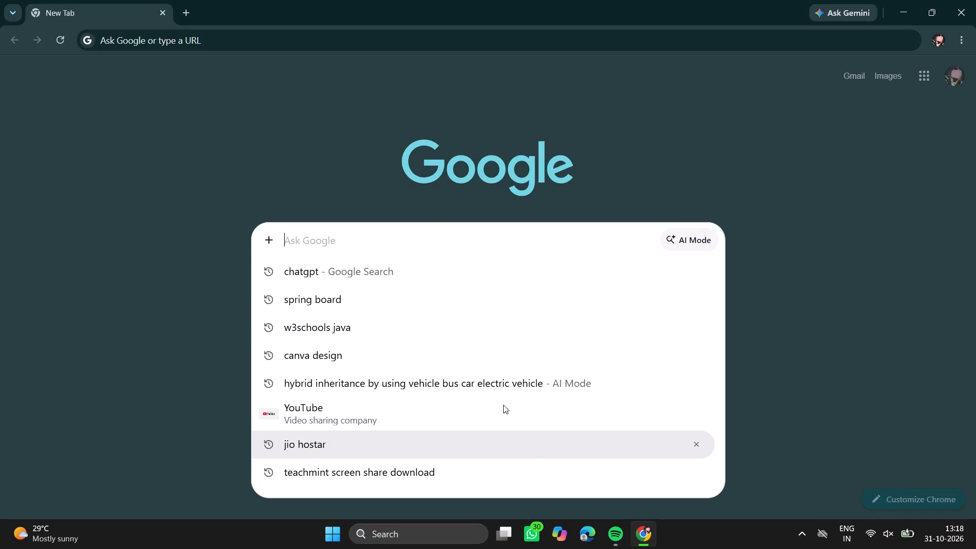
pyautogui.click(410, 359)
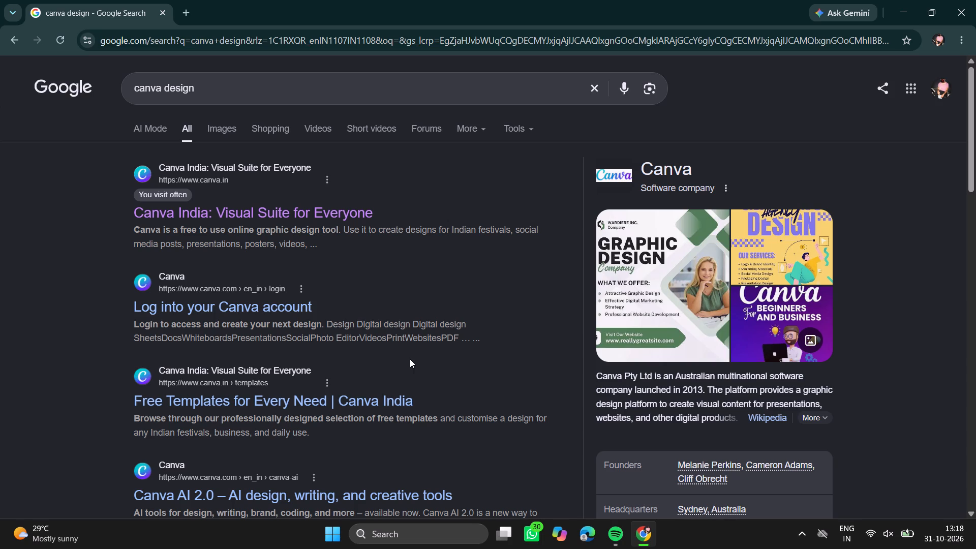
pyautogui.click(254, 195)
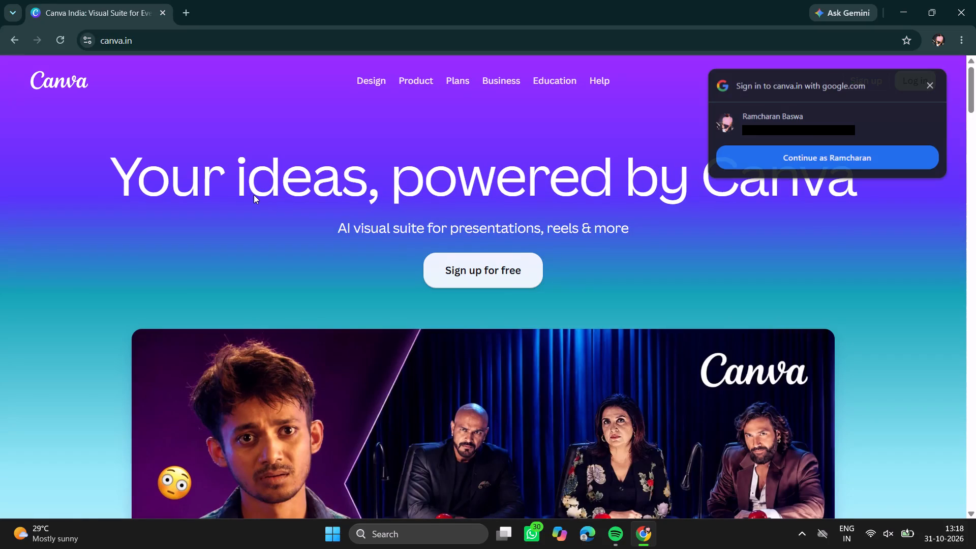
# Sign in to canva.in with the suggested Google account.
pyautogui.click(761, 167)
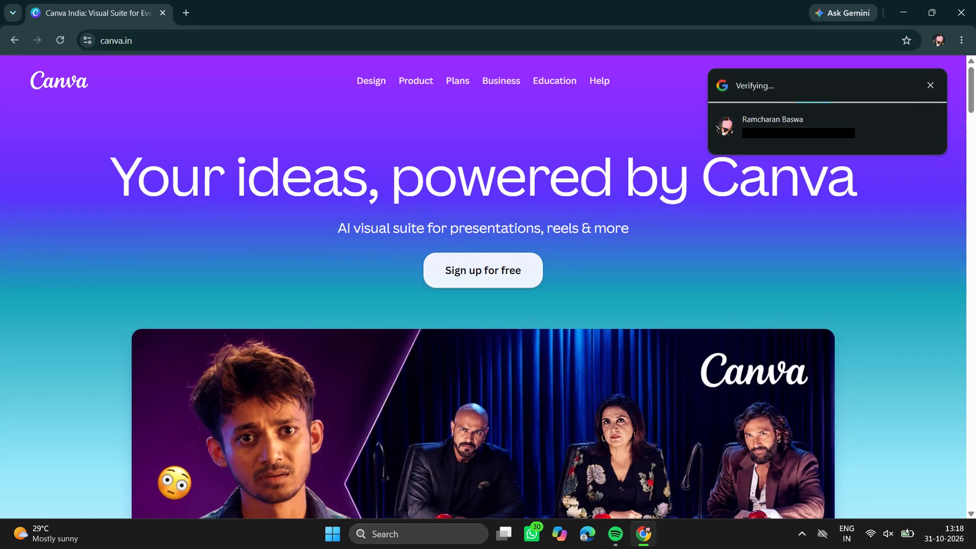
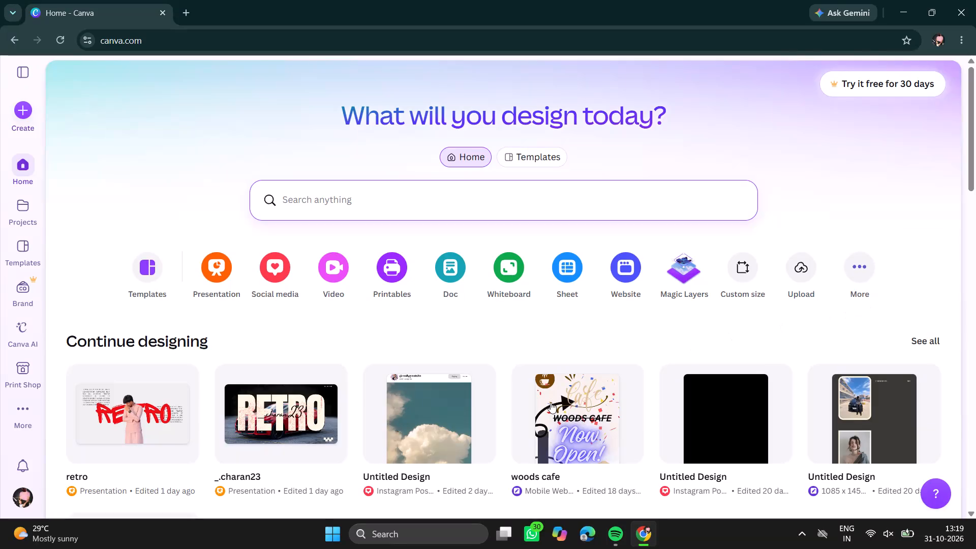
# Open the existing "retro" presentation from the recent designs under Continue designing.
pyautogui.scroll(-1, 551, 402)
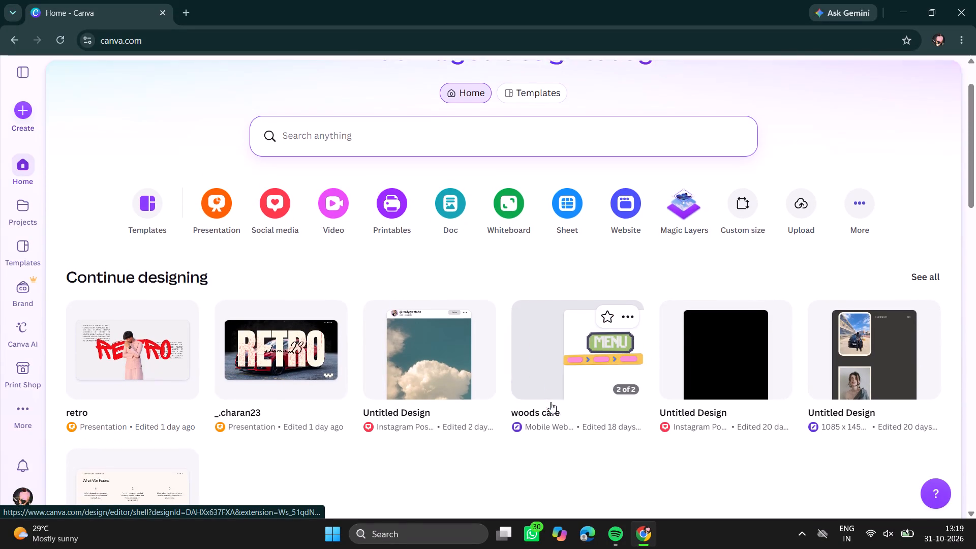
pyautogui.scroll(-2, 551, 402)
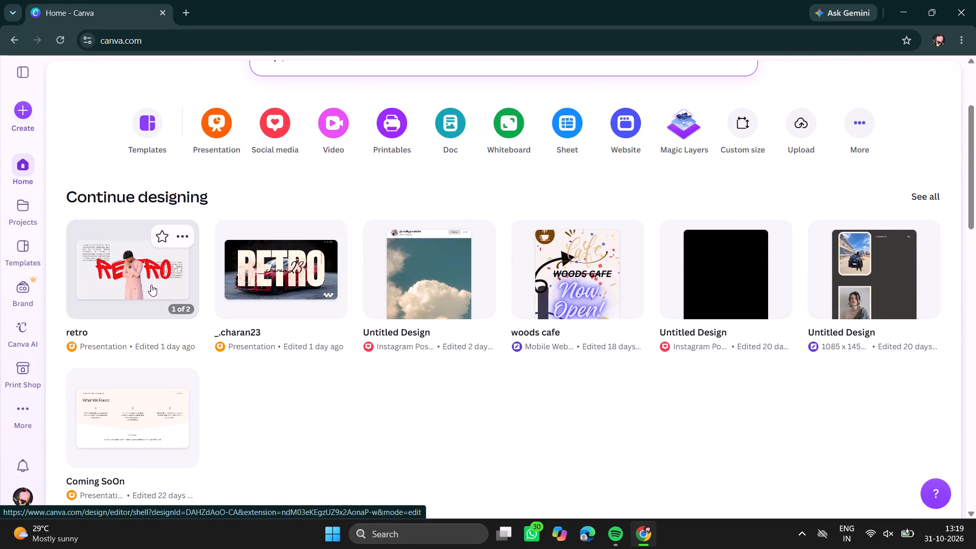
pyautogui.click(151, 284)
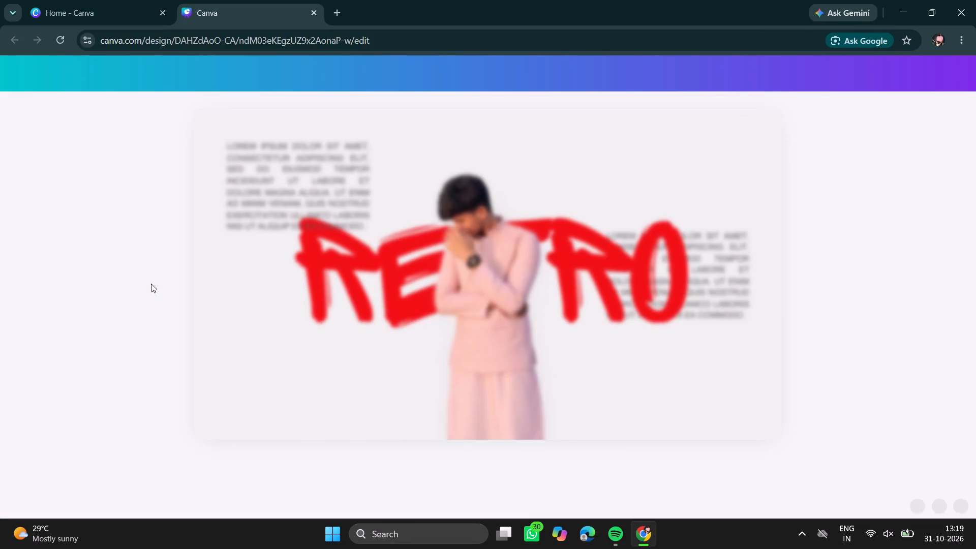
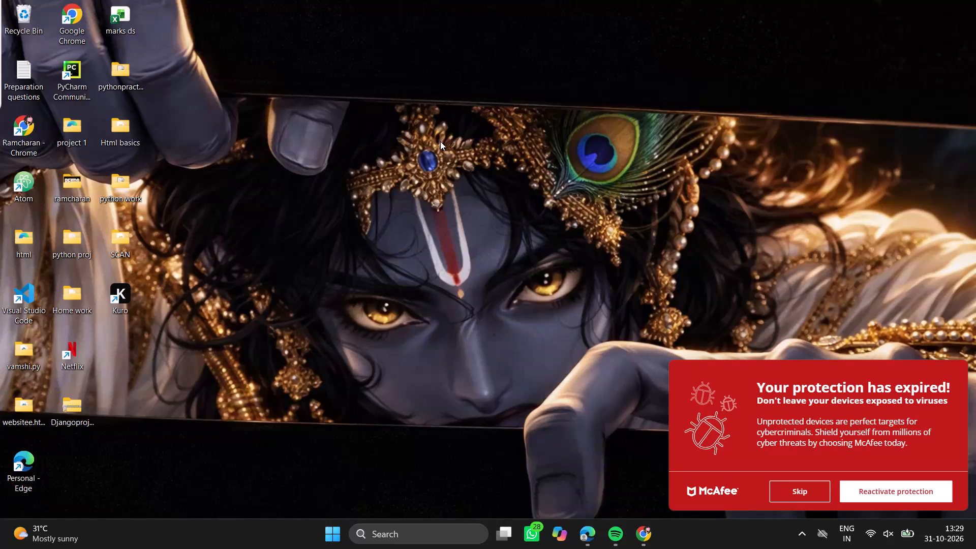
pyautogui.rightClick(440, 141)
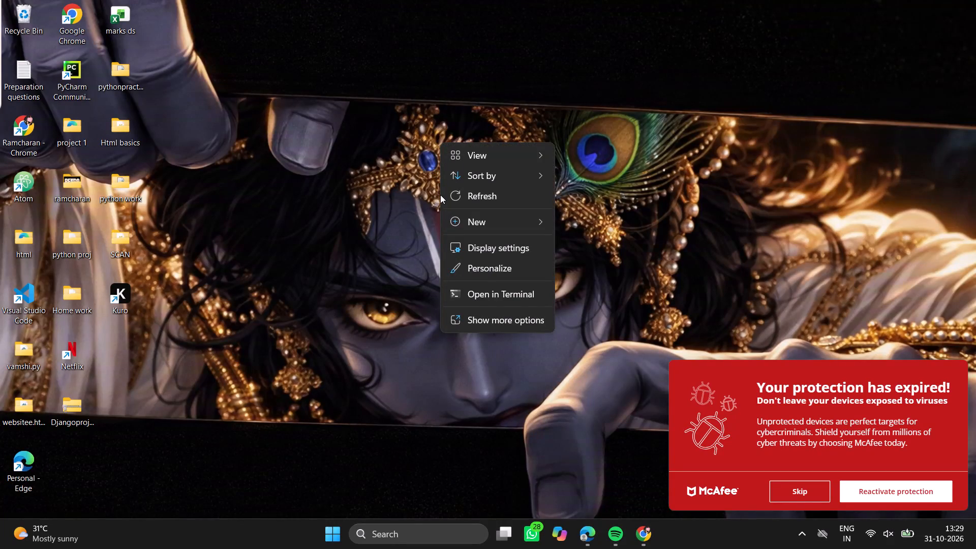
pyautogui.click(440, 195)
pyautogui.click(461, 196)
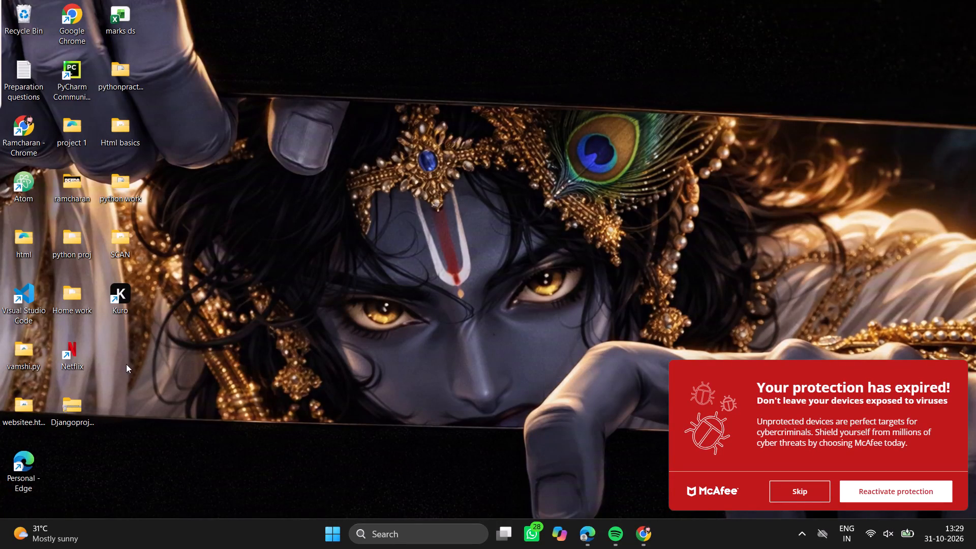
# Launch the Kuro application from its desktop shortcut.
pyautogui.doubleClick(132, 297)
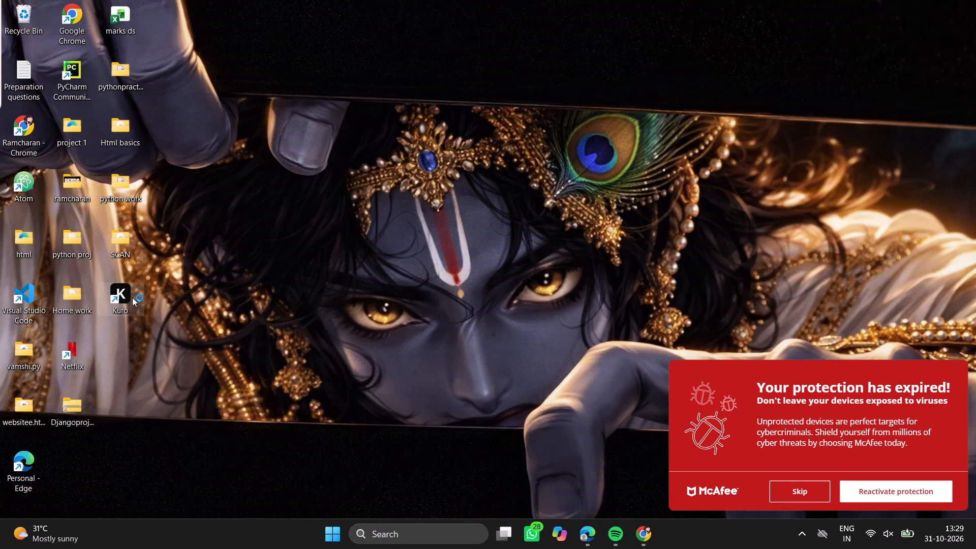
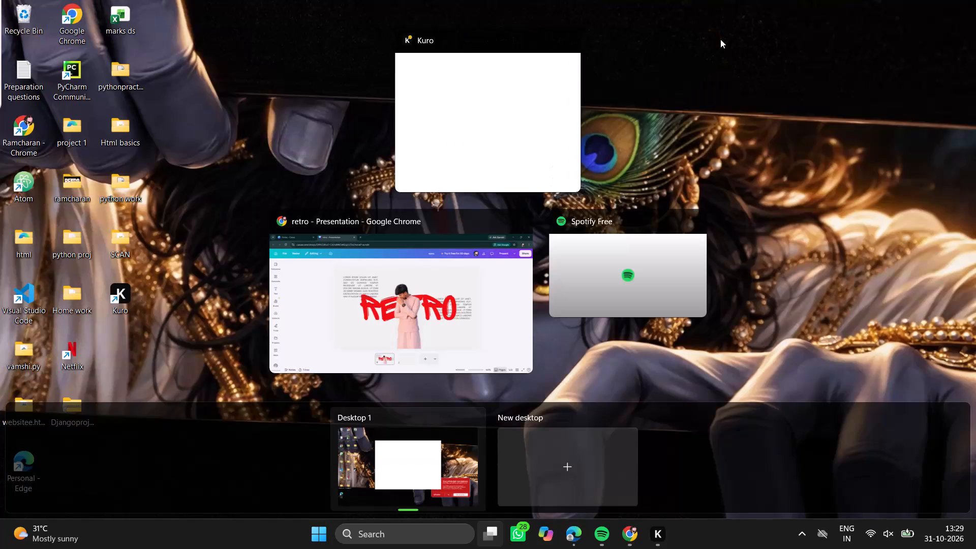
# Switch to the Chrome window with the "retro" presentation open in Canva.
pyautogui.click(433, 342)
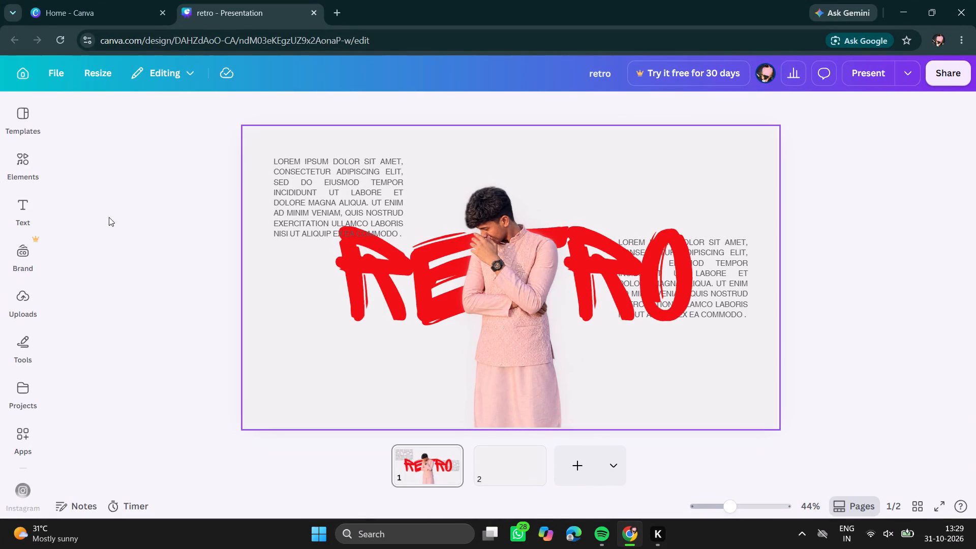
# Browse the recommended presentation templates for a design that suits the retro presentation.
pyautogui.click(13, 132)
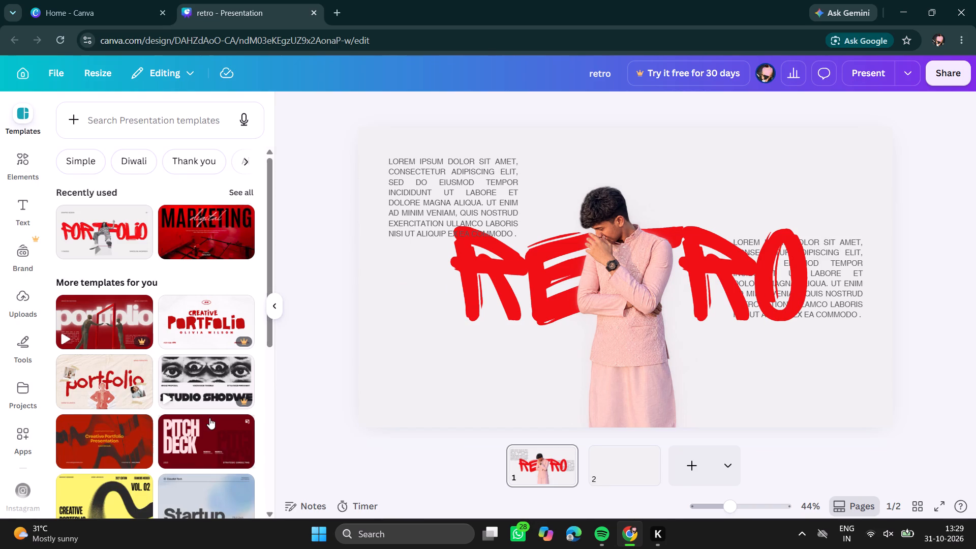
pyautogui.scroll(-3, 209, 418)
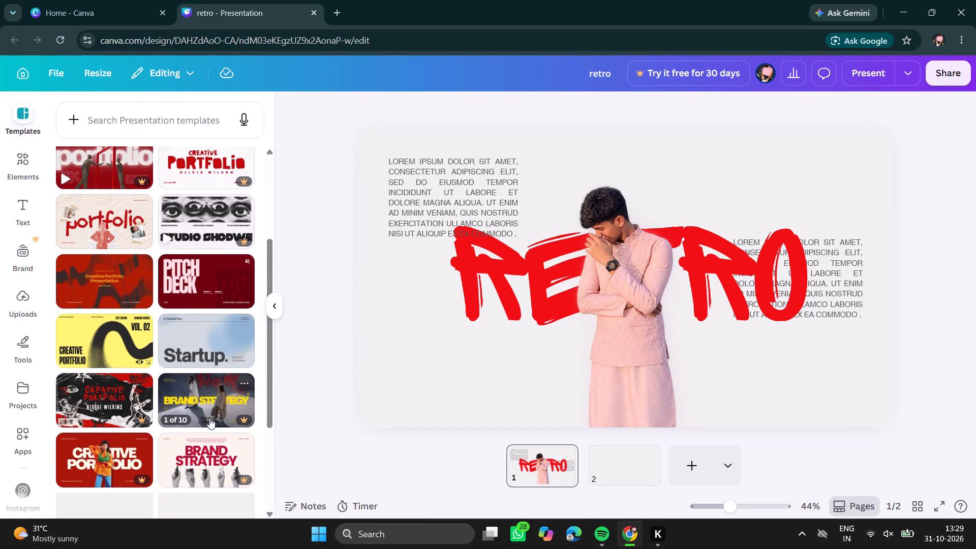
pyautogui.scroll(-3, 209, 418)
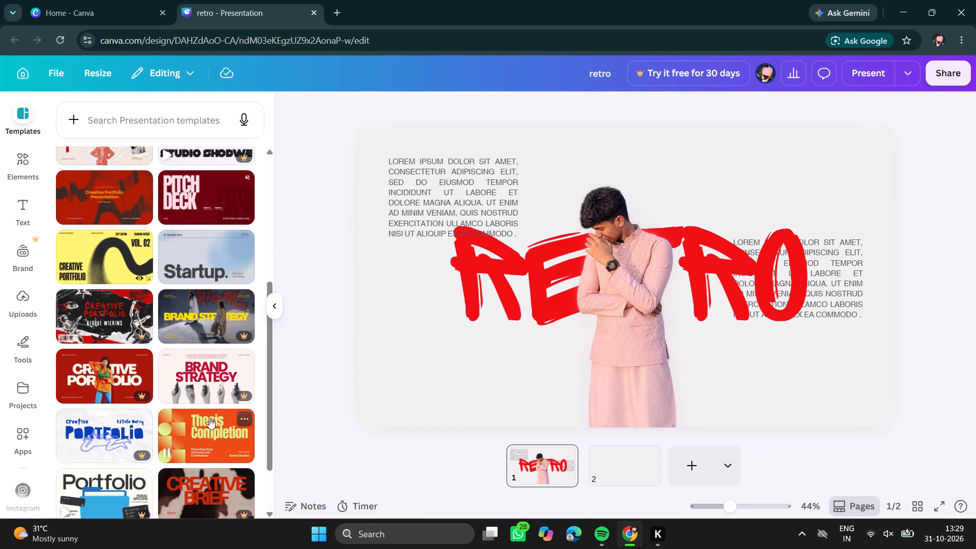
pyautogui.scroll(-1, 209, 418)
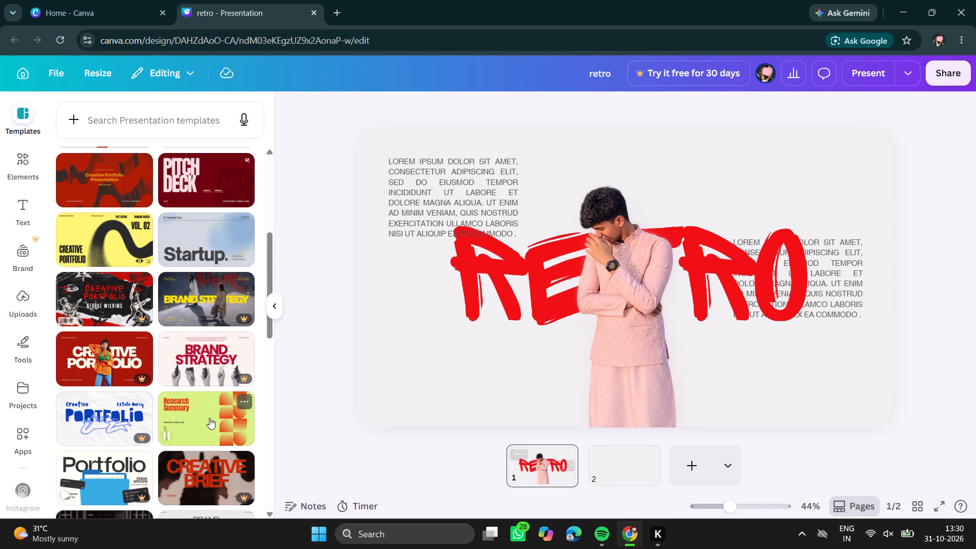
pyautogui.scroll(-2, 209, 418)
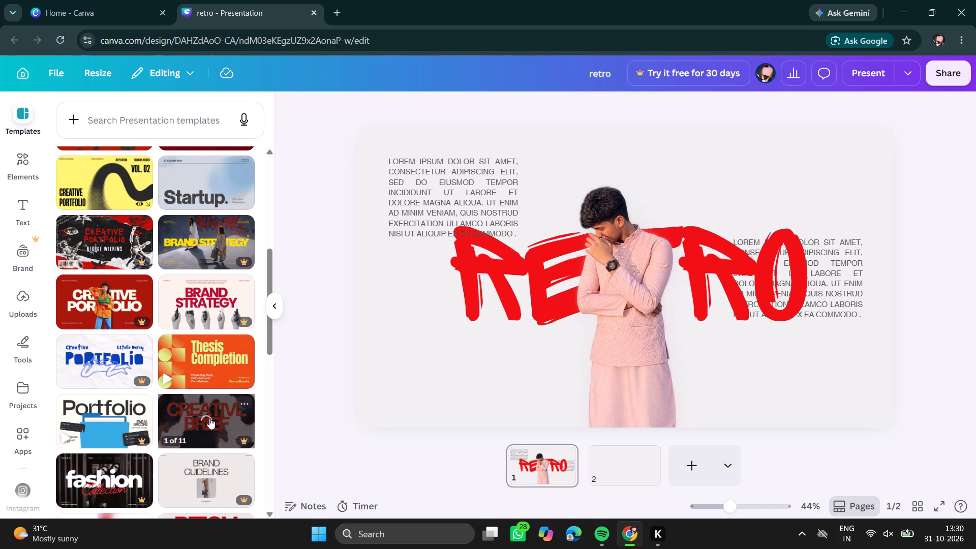
pyautogui.scroll(-2, 209, 418)
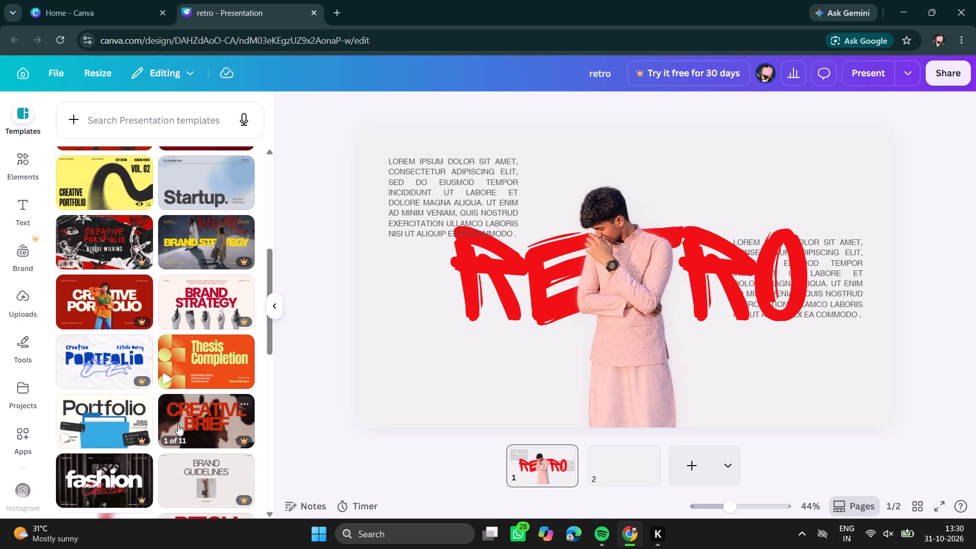
pyautogui.scroll(-2, 178, 424)
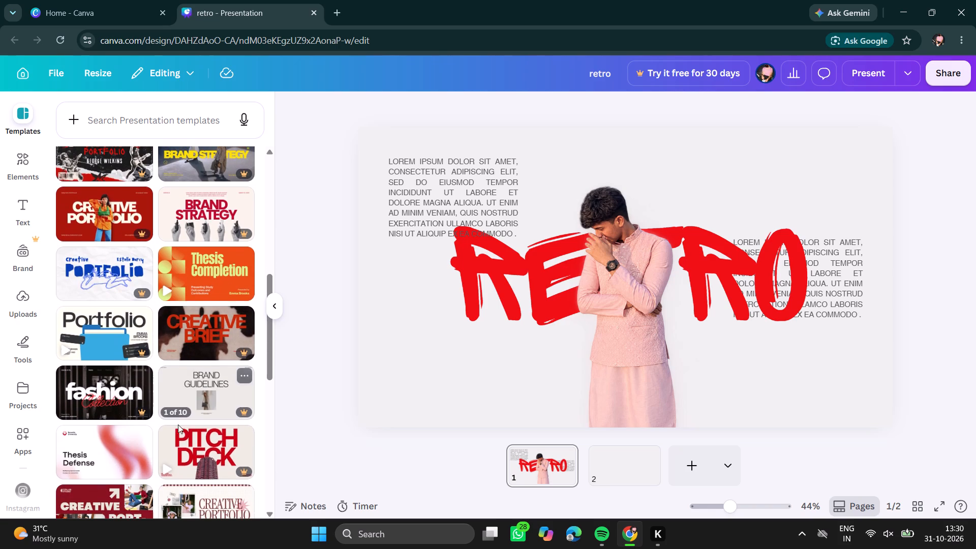
pyautogui.scroll(-1, 178, 424)
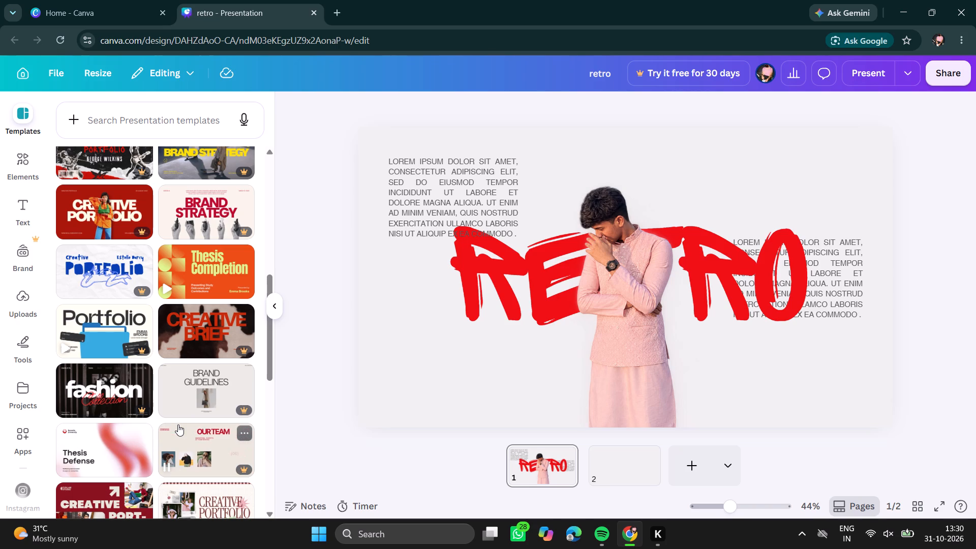
pyautogui.scroll(-3, 178, 424)
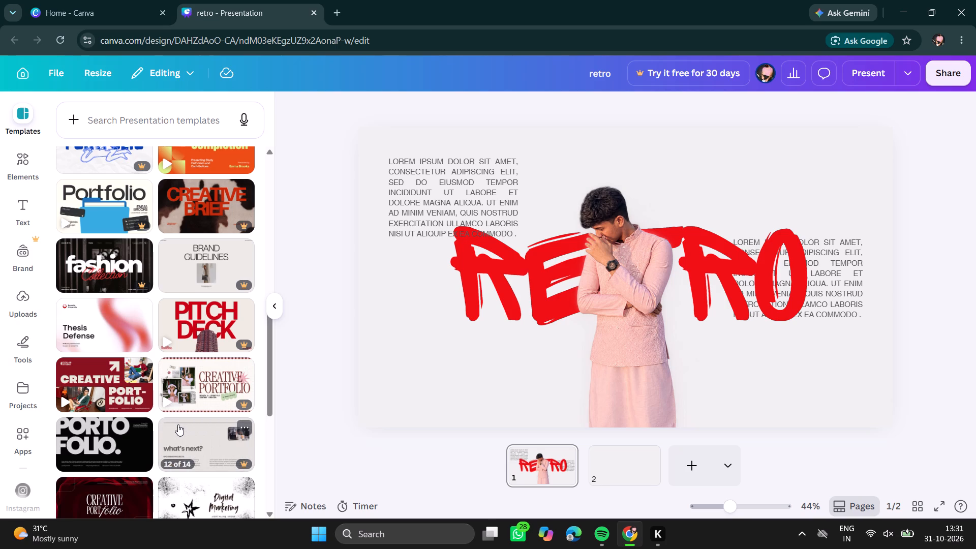
pyautogui.scroll(-1, 178, 424)
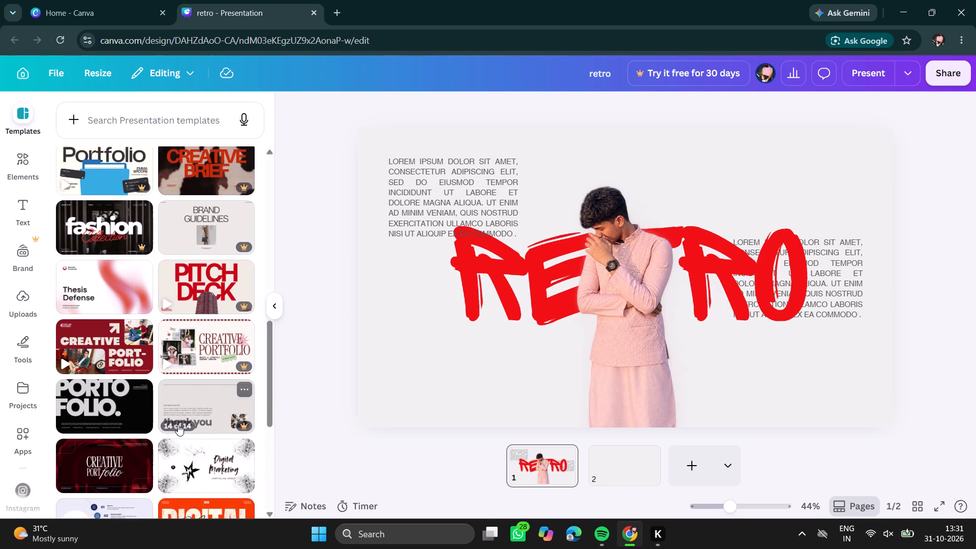
pyautogui.scroll(-5, 178, 424)
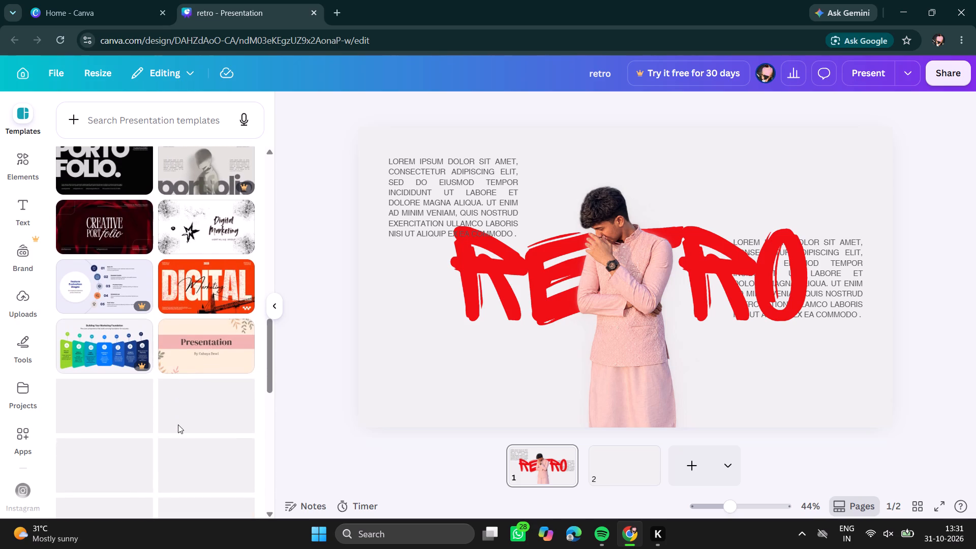
pyautogui.scroll(-2, 178, 424)
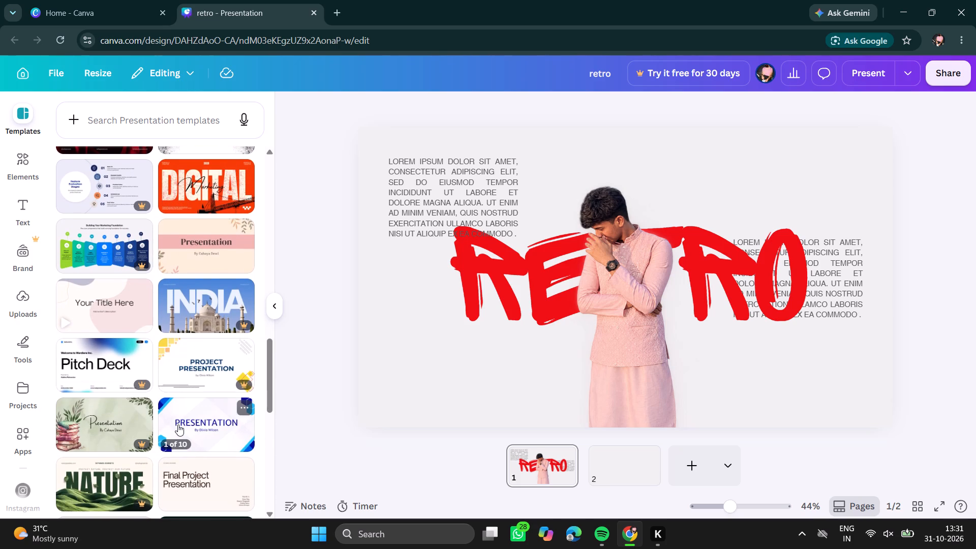
pyautogui.scroll(-1, 178, 424)
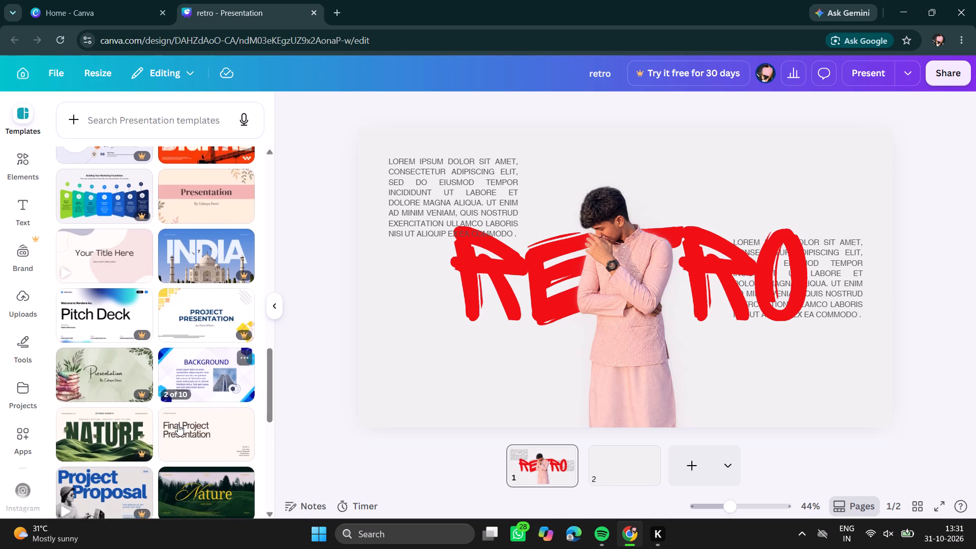
pyautogui.scroll(-3, 178, 424)
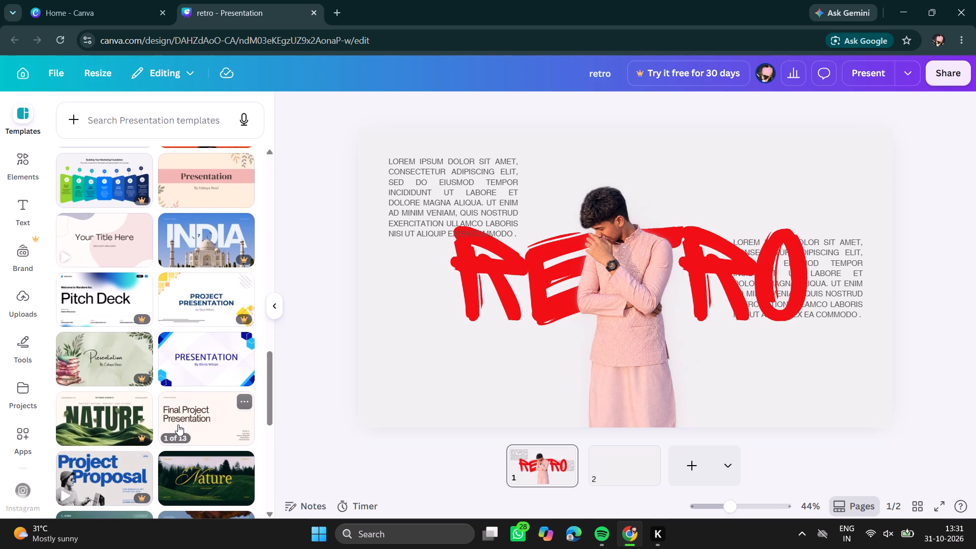
pyautogui.scroll(-2, 178, 424)
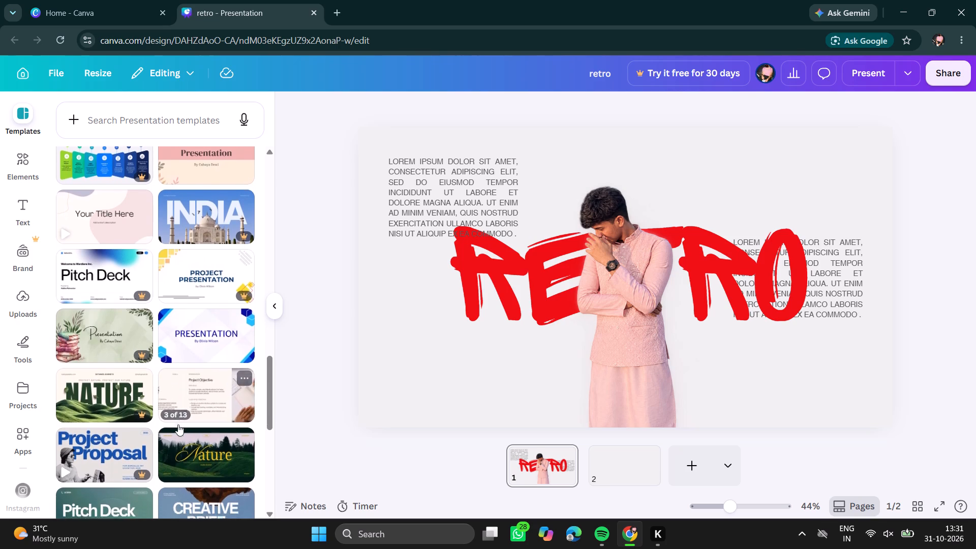
pyautogui.scroll(-4, 178, 424)
pyautogui.scroll(1, 178, 424)
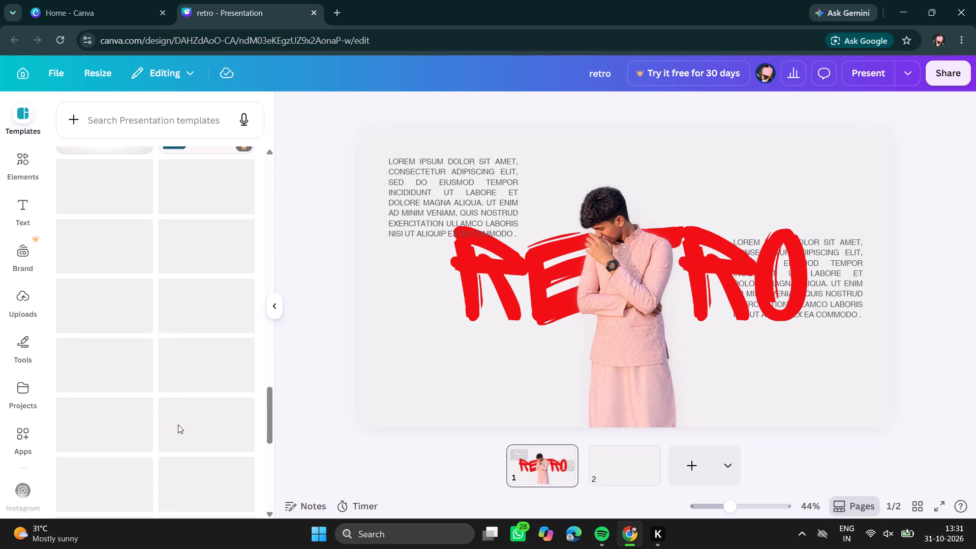
pyautogui.scroll(1, 178, 424)
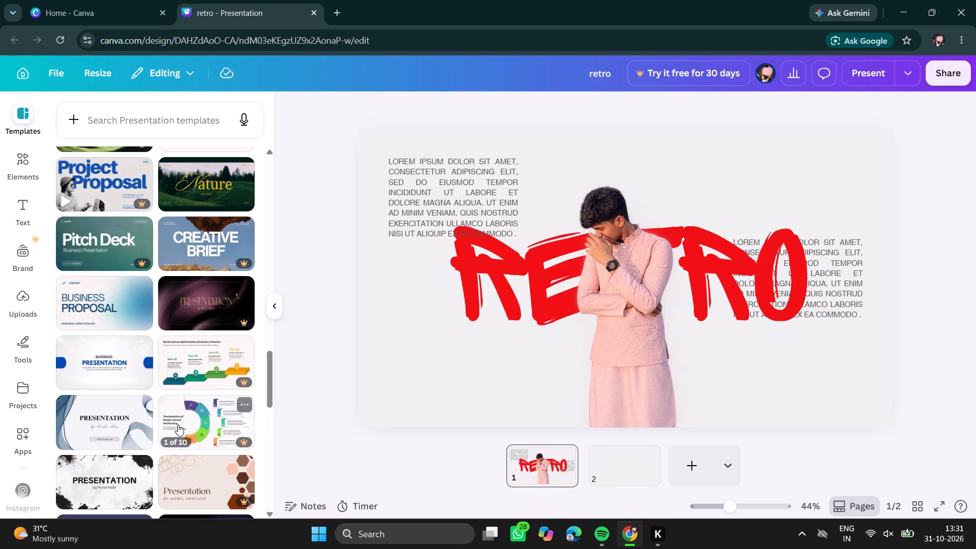
pyautogui.scroll(-4, 178, 424)
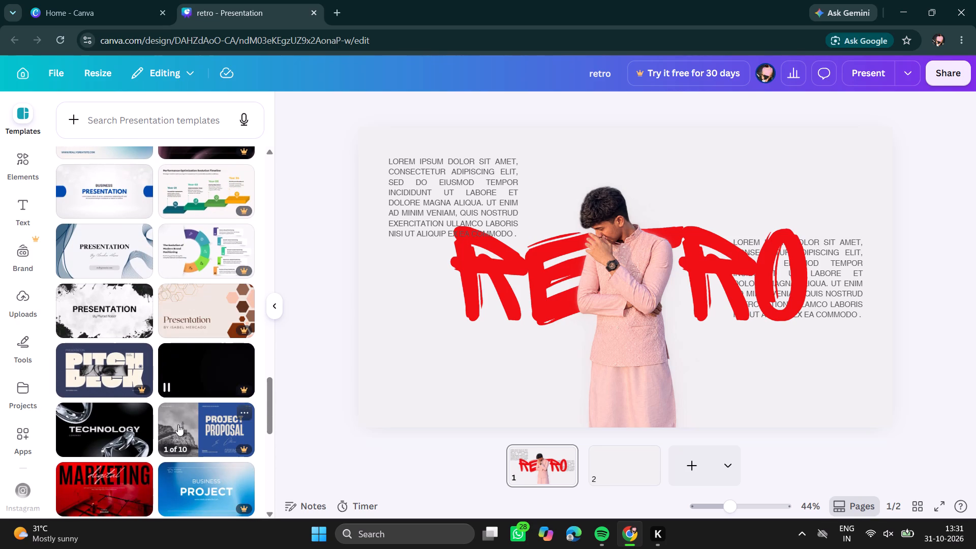
# Search the presentation templates for "wallpaper laptop" and look through the matching designs.
pyautogui.click(134, 122)
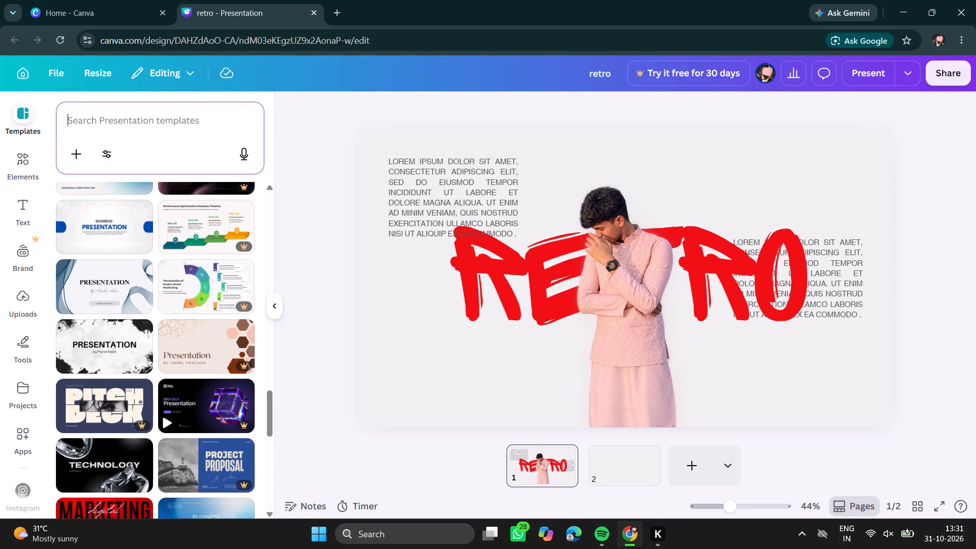
pyautogui.write('wal')
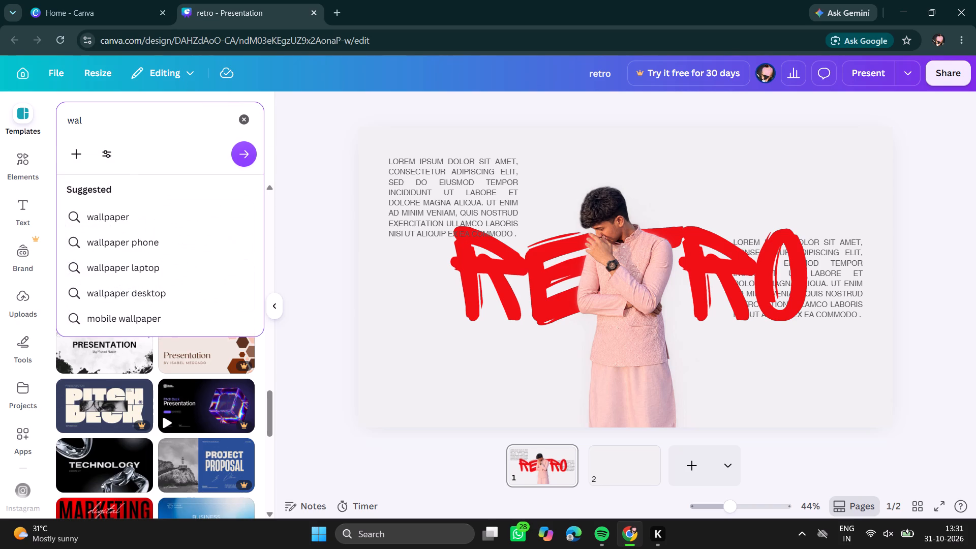
pyautogui.click(147, 271)
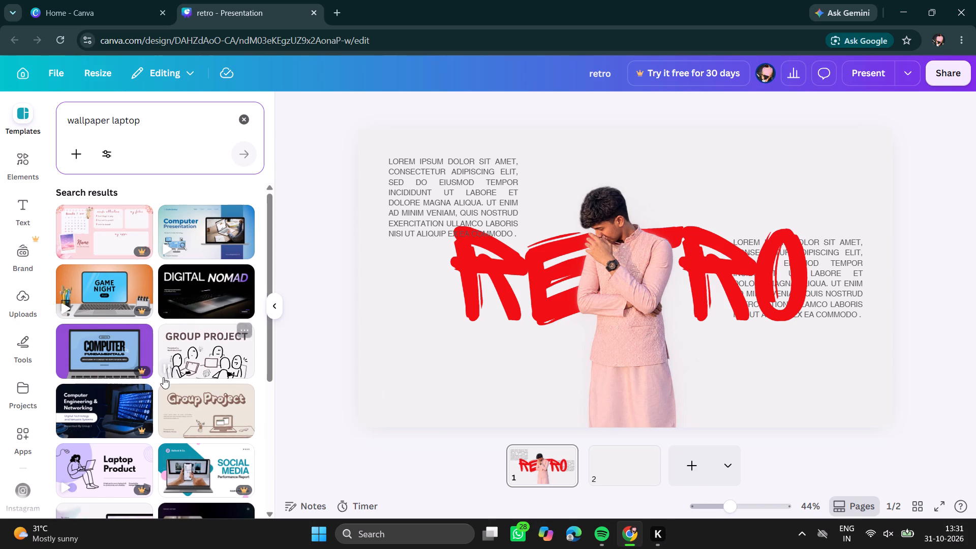
pyautogui.scroll(-4, 163, 377)
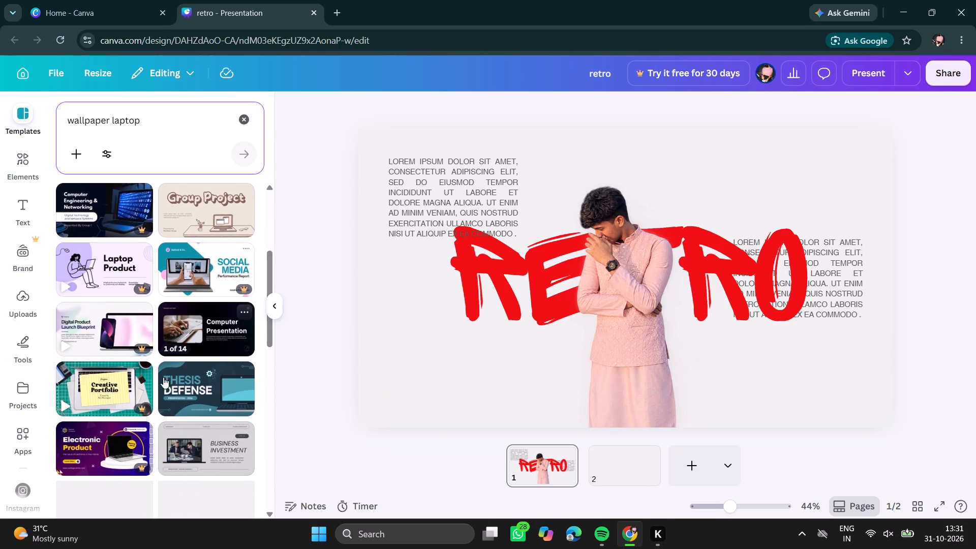
pyautogui.scroll(-5, 163, 377)
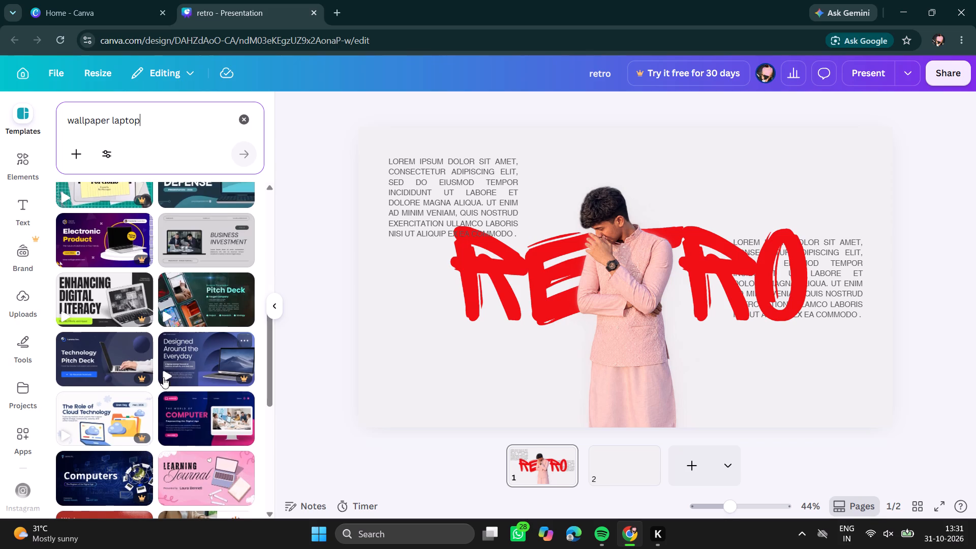
pyautogui.scroll(-6, 163, 377)
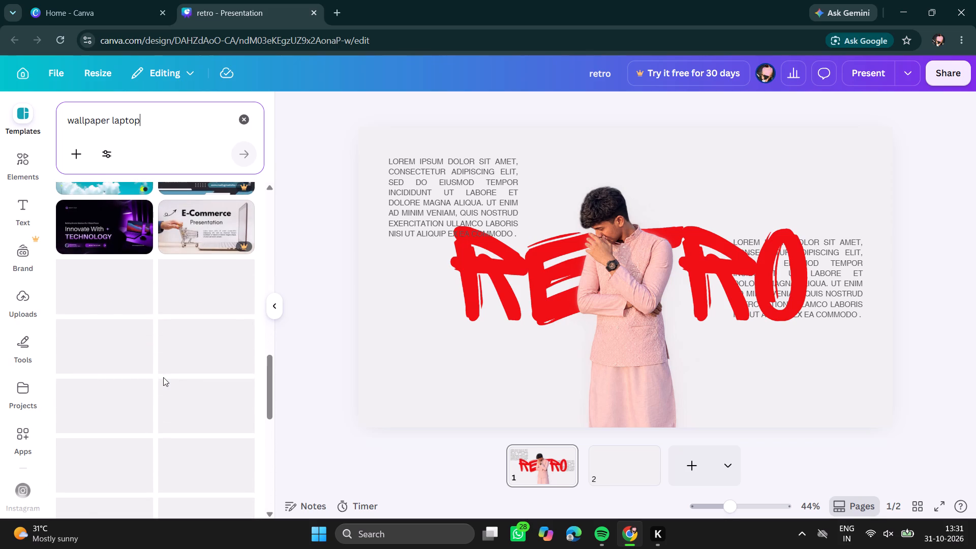
pyautogui.scroll(-5, 163, 377)
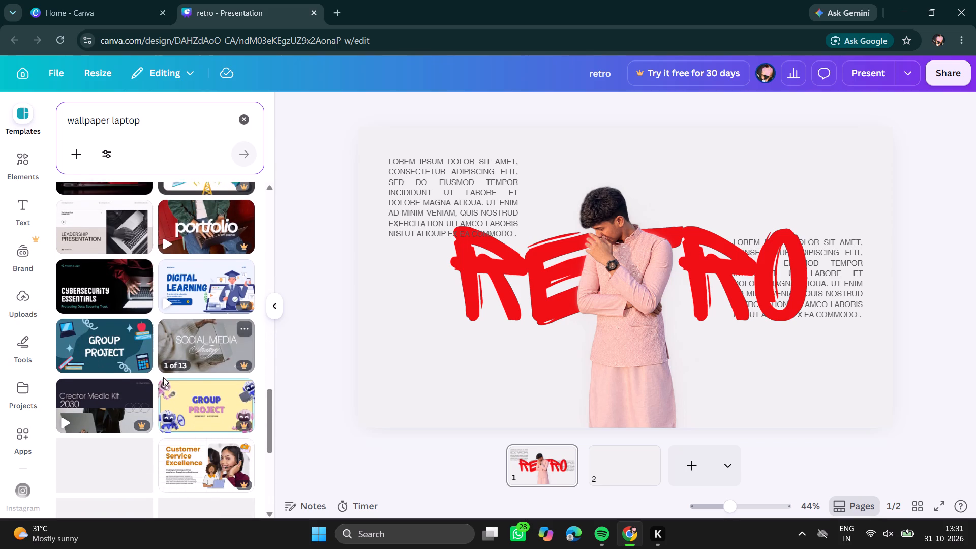
pyautogui.scroll(-4, 163, 377)
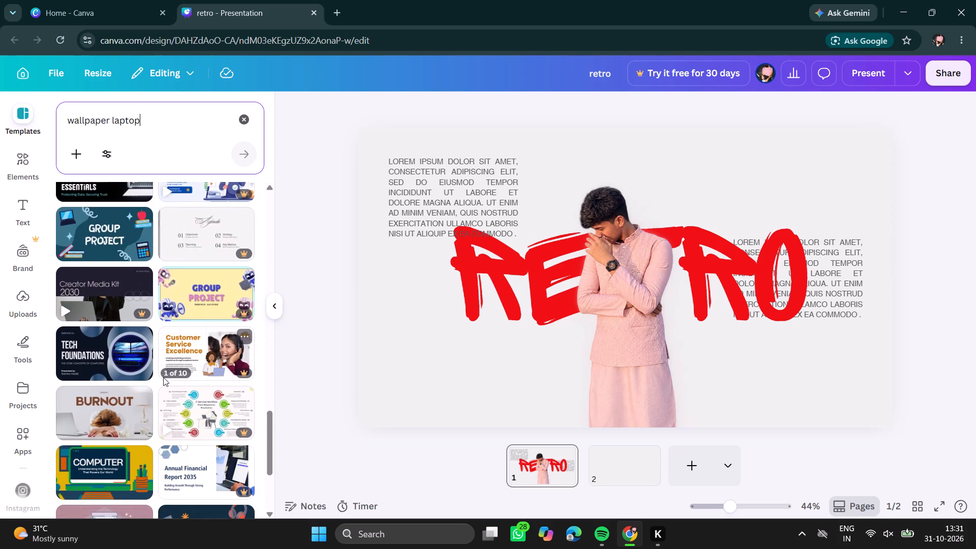
pyautogui.scroll(-4, 163, 377)
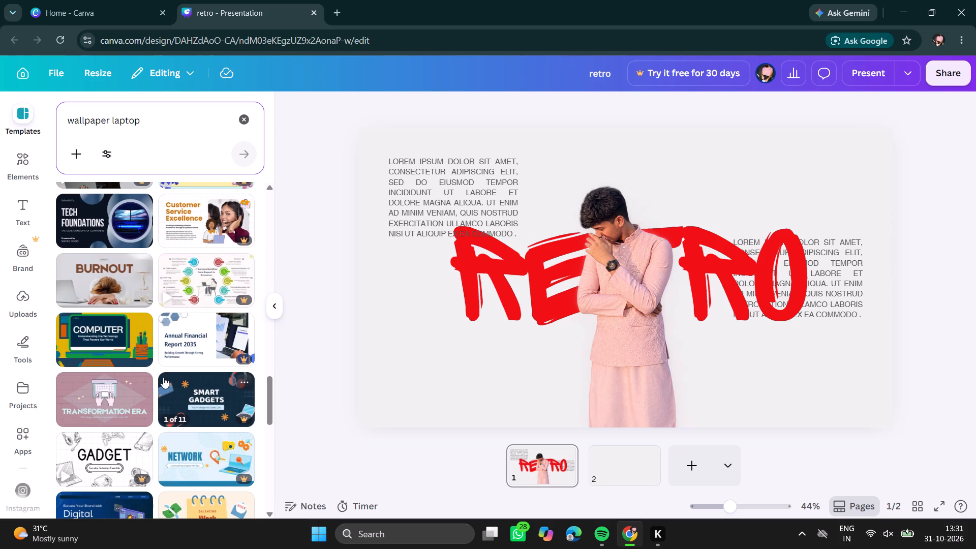
pyautogui.scroll(-4, 163, 377)
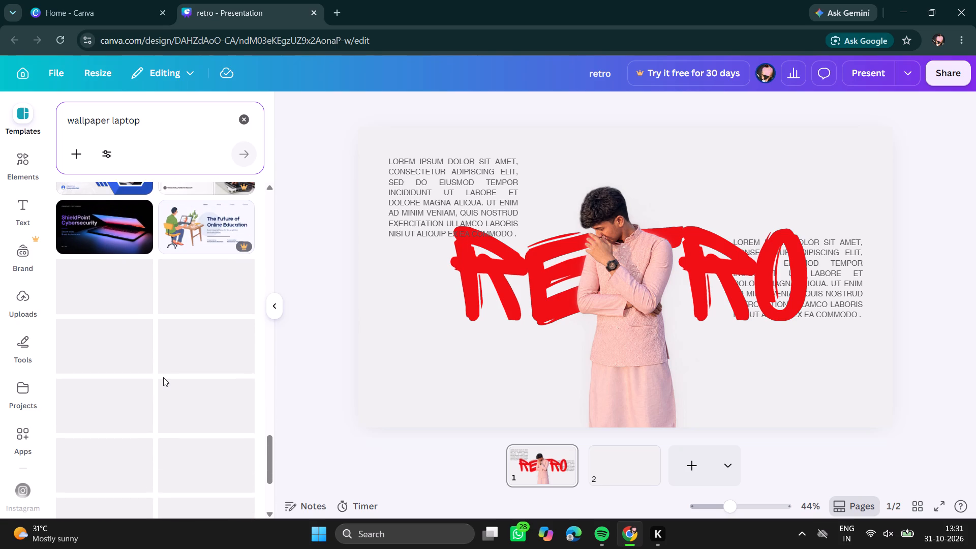
pyautogui.scroll(-1, 163, 377)
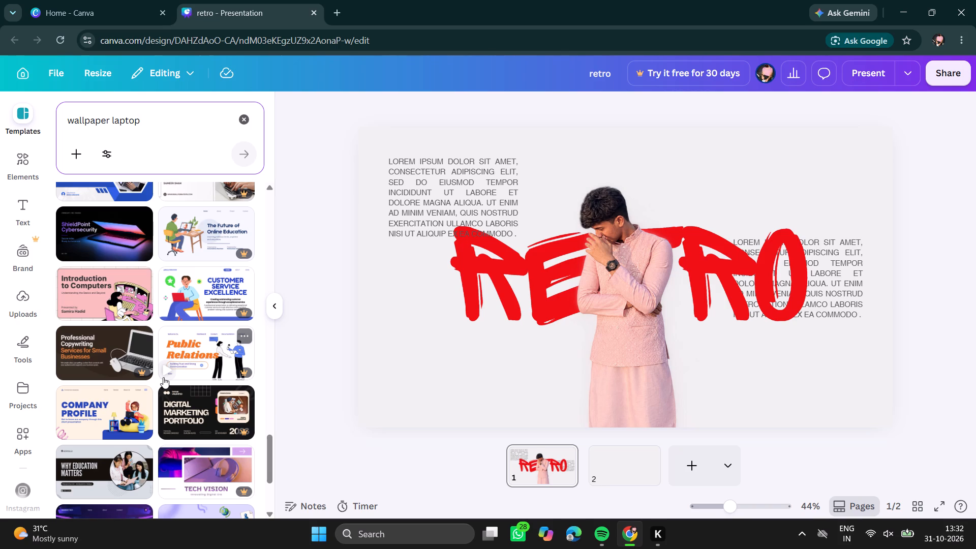
pyautogui.scroll(-1, 163, 377)
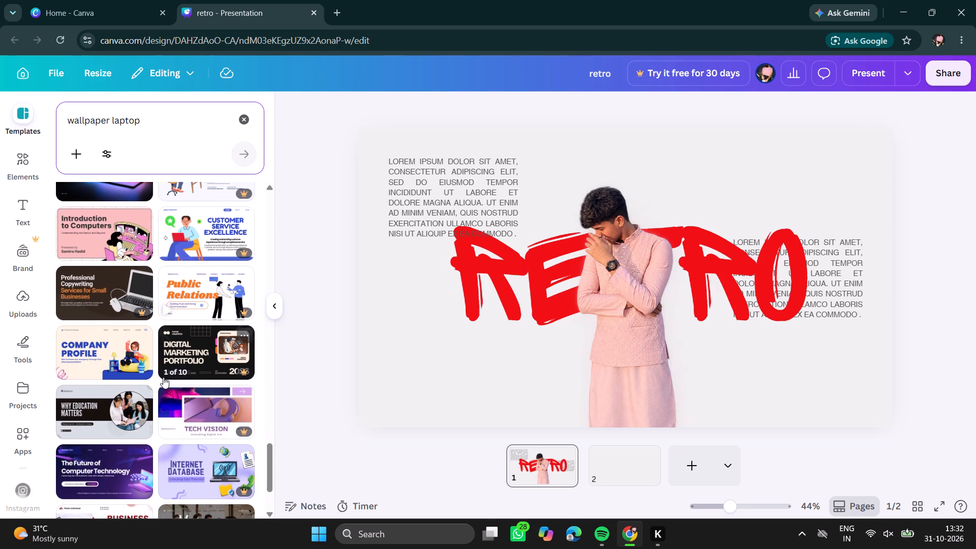
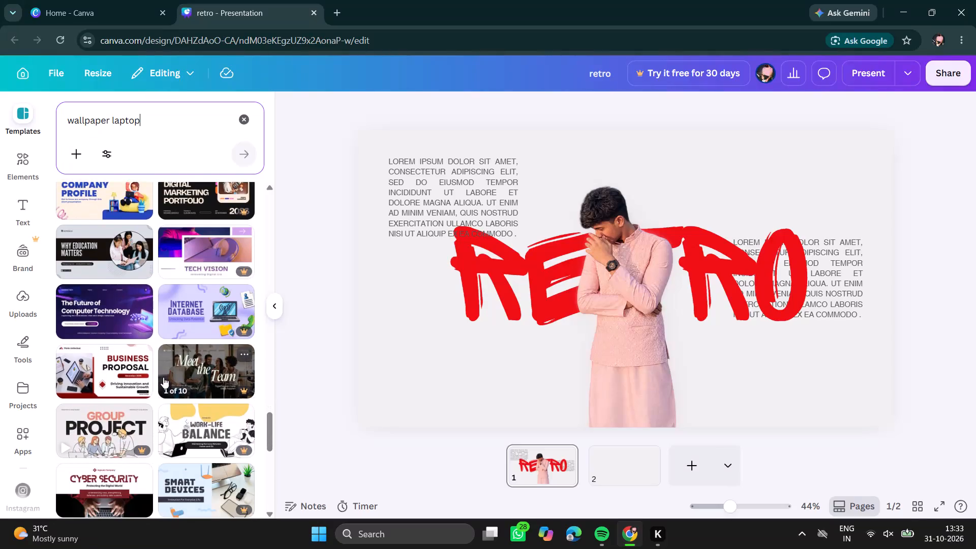
# Look further through the "wallpaper laptop" template results for a suitable design.
pyautogui.scroll(-1, 163, 377)
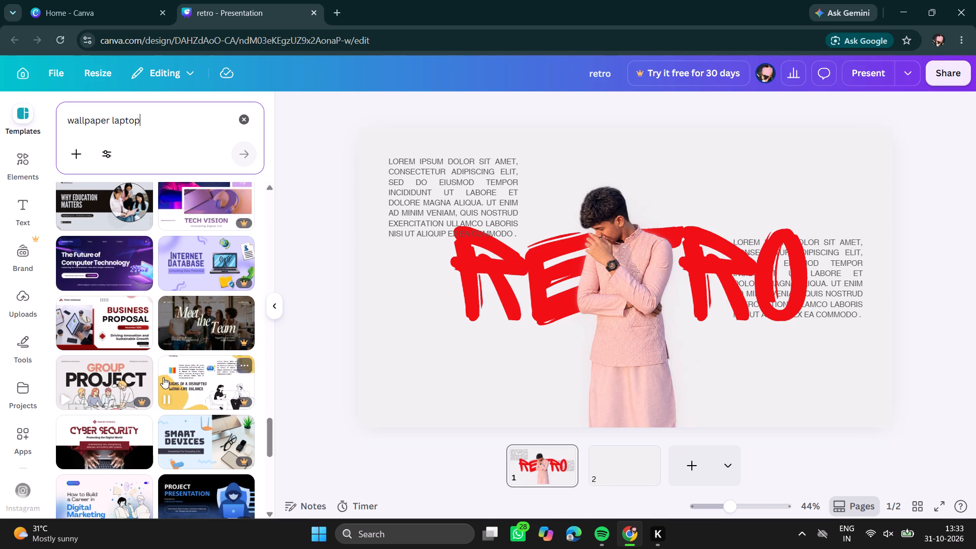
pyautogui.scroll(-5, 163, 377)
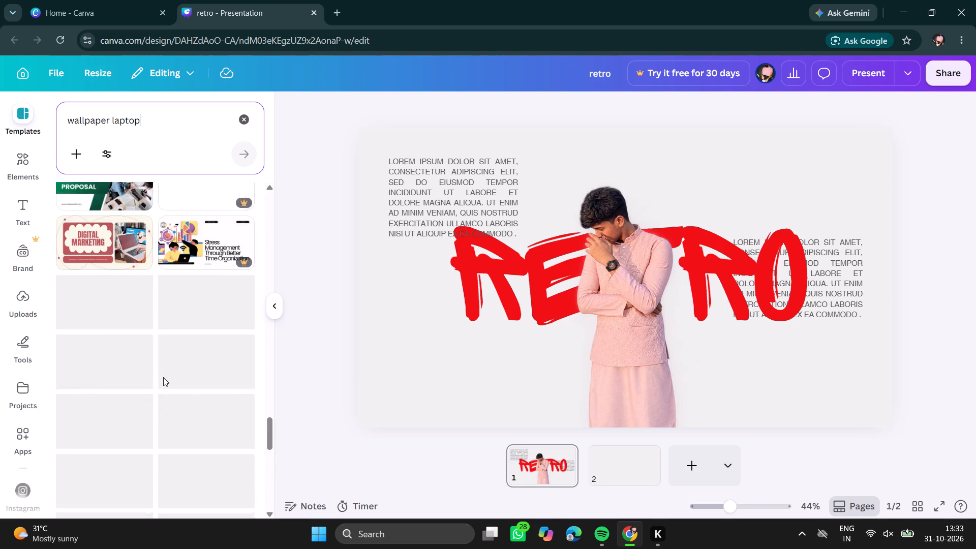
pyautogui.scroll(-3, 163, 377)
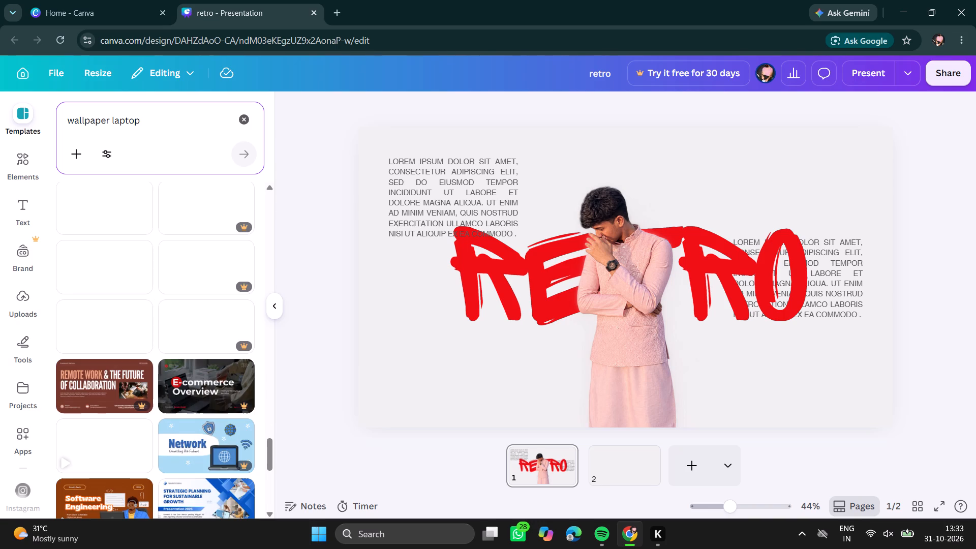
# Search the presentation templates for "boys pic" and look through the matching designs.
pyautogui.moveTo(140, 118); pyautogui.dragTo(30, 162)
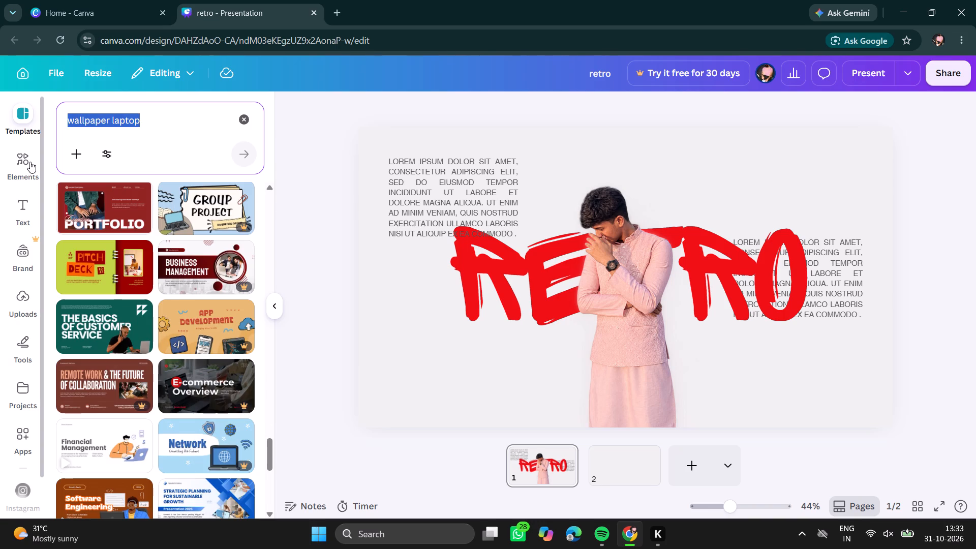
pyautogui.press('BackSpace')
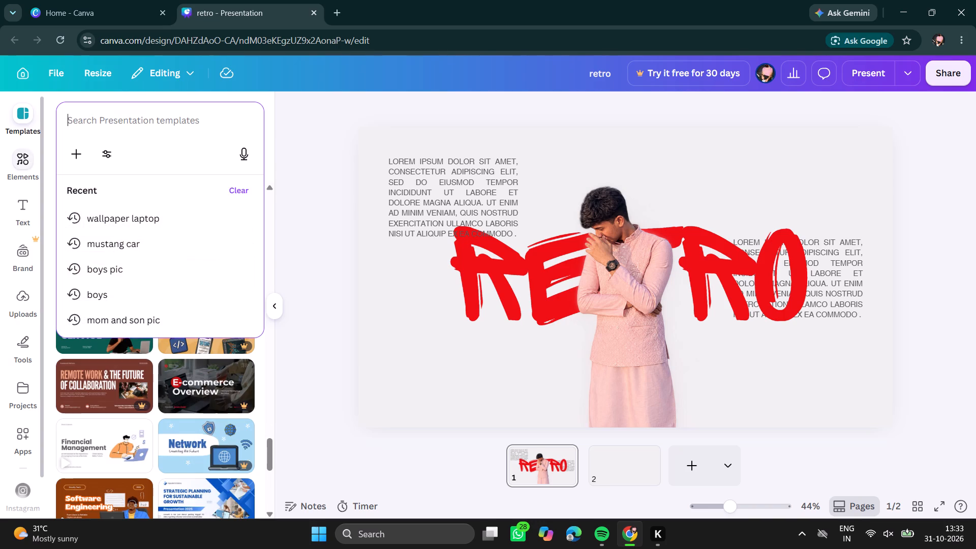
pyautogui.click(148, 260)
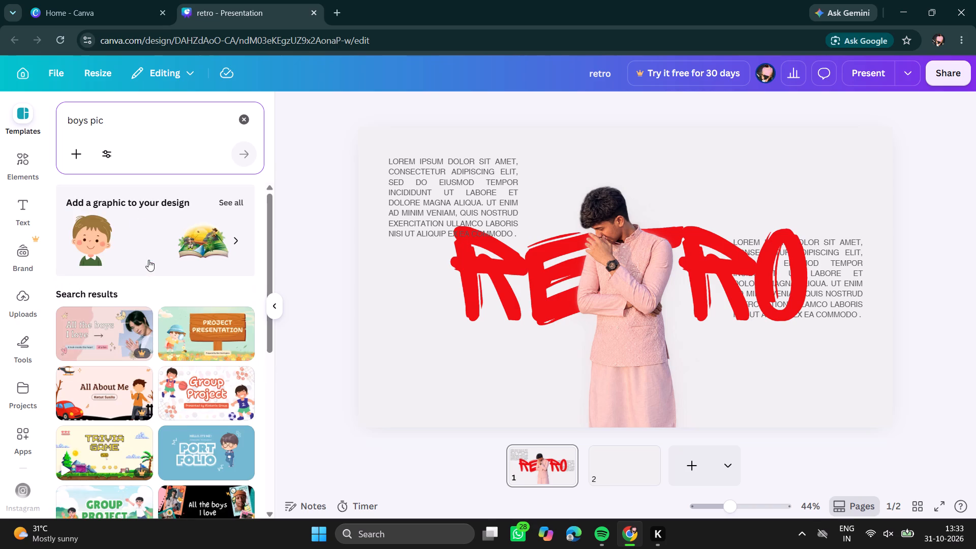
pyautogui.scroll(-6, 148, 260)
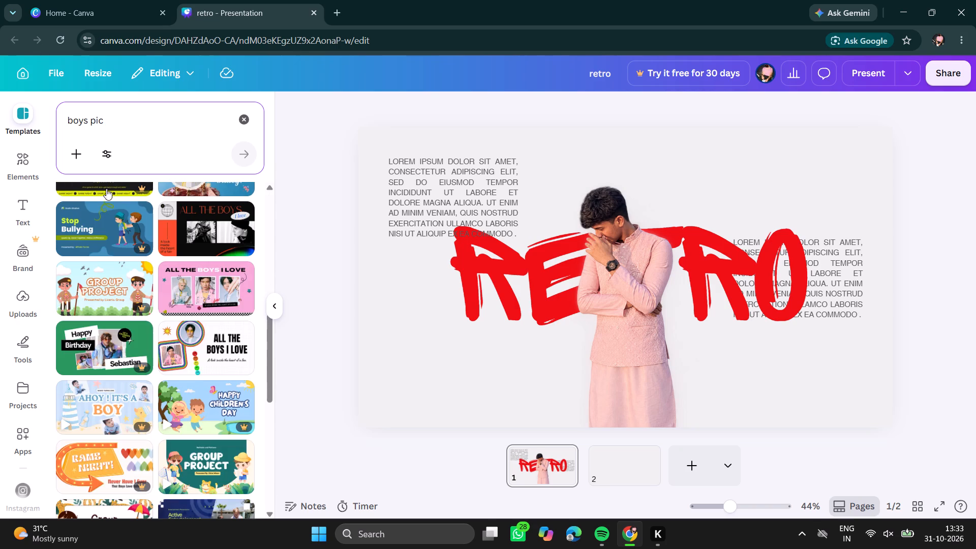
pyautogui.click(32, 172)
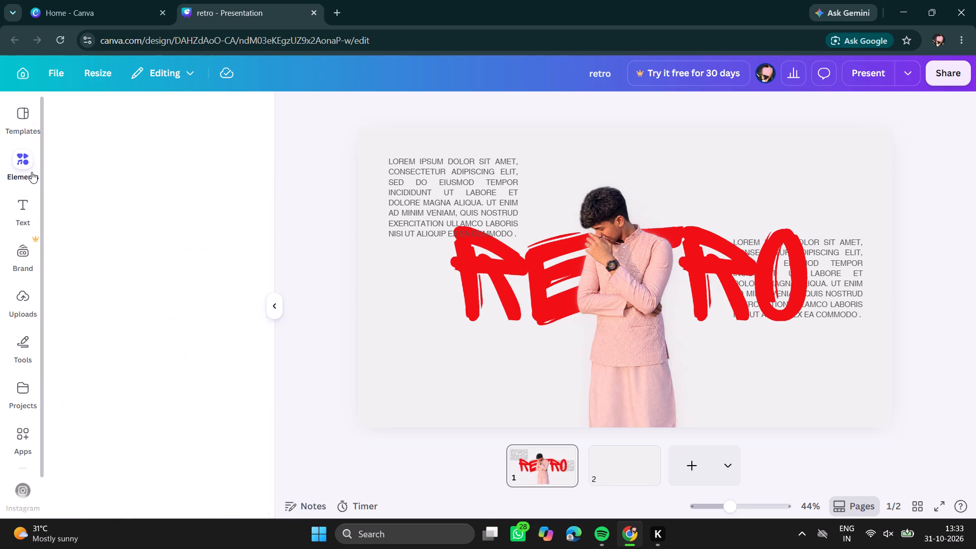
pyautogui.click(1, 114)
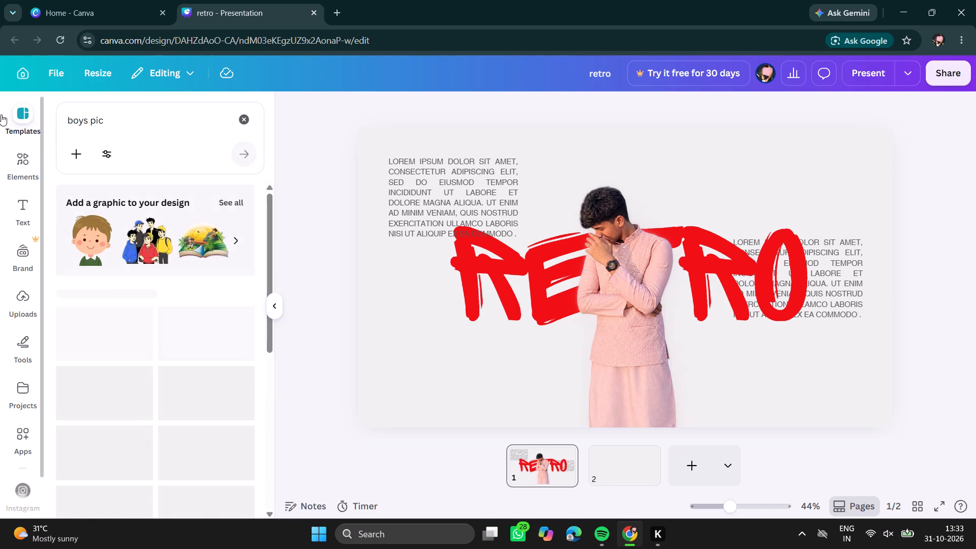
pyautogui.scroll(-1, 299, 407)
pyautogui.scroll(-3, 208, 449)
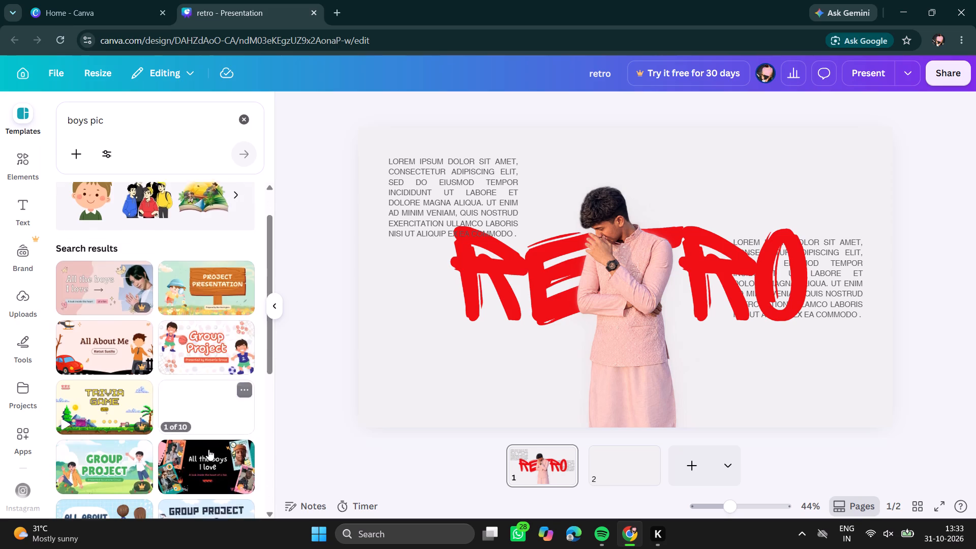
pyautogui.scroll(-5, 208, 449)
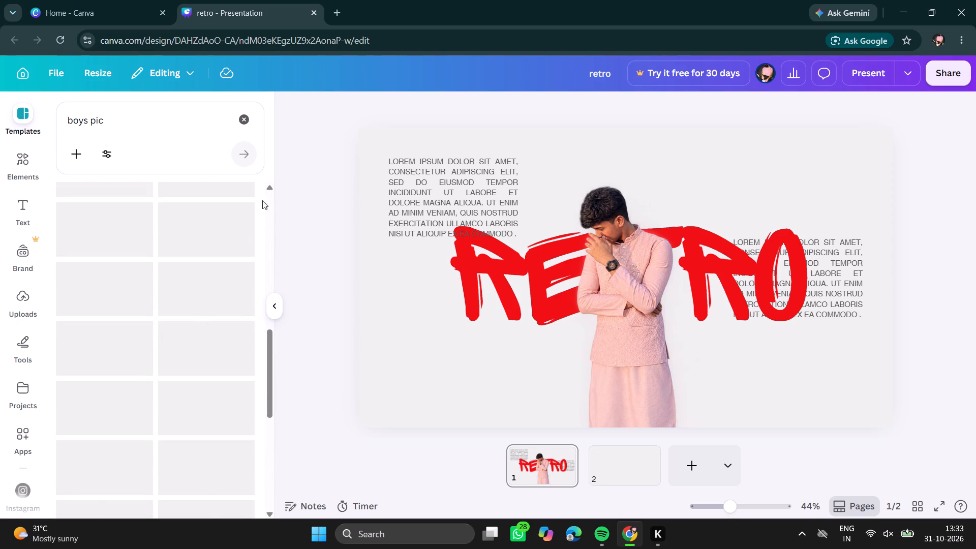
# Clear the template search and preview the pages of the Red and Pink Bold Pitch Deck Presentation template.
pyautogui.click(248, 111)
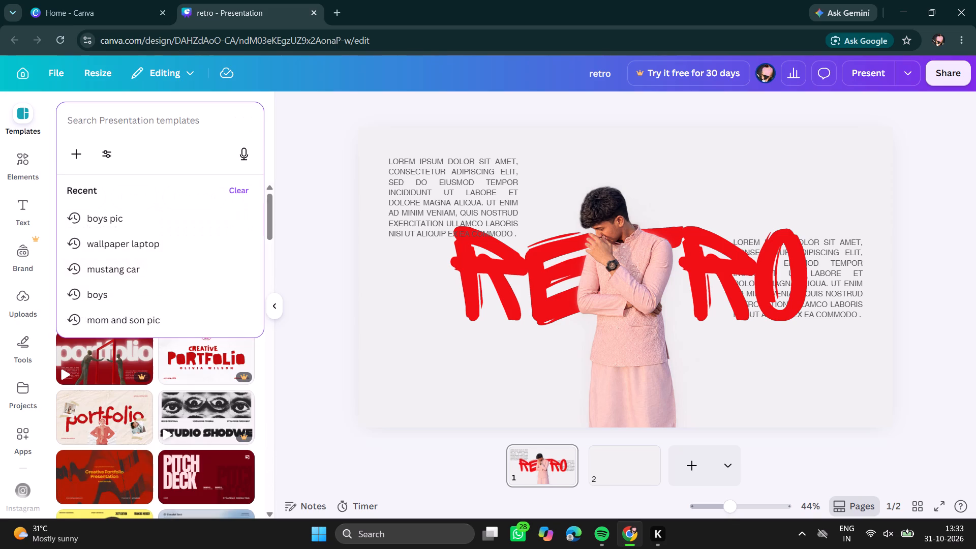
pyautogui.click(217, 468)
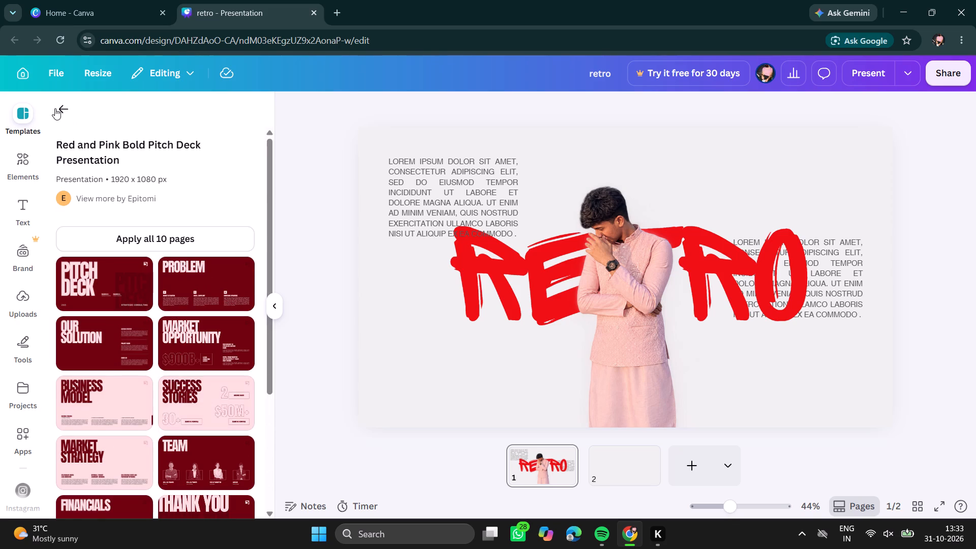
pyautogui.click(60, 106)
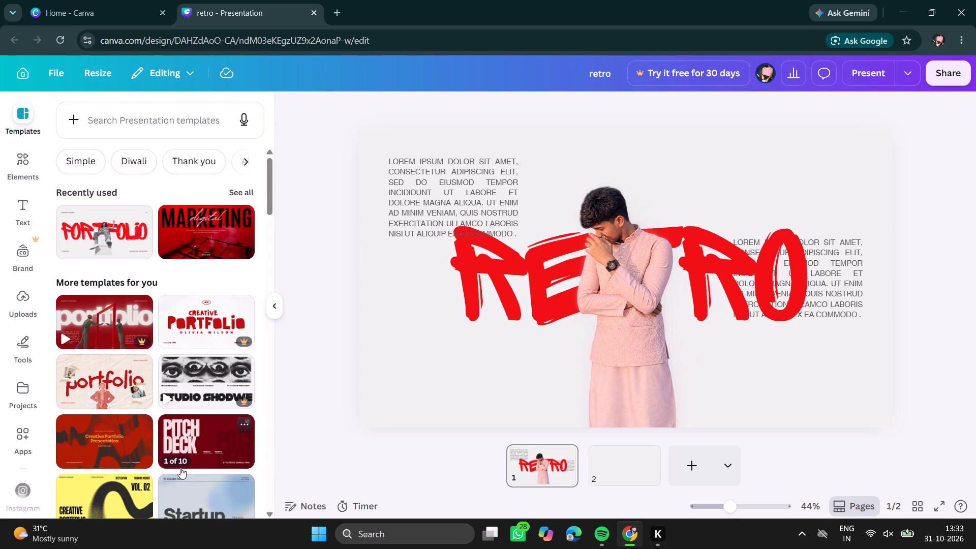
# Examine the pages and similar designs of the recently used Gray Red Typography Creative Portfolio template, then return to the recommended templates.
pyautogui.scroll(-1, 180, 468)
pyautogui.click(98, 187)
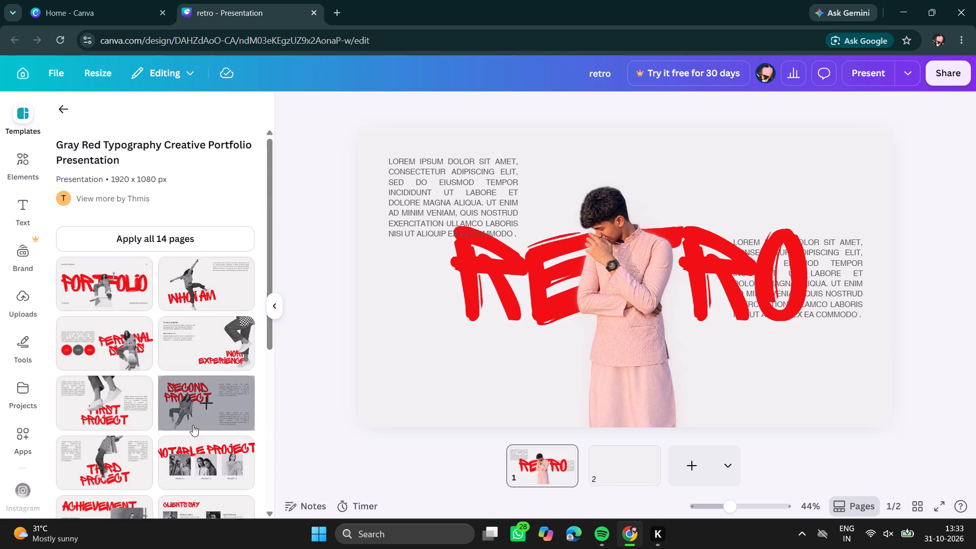
pyautogui.scroll(-3, 193, 425)
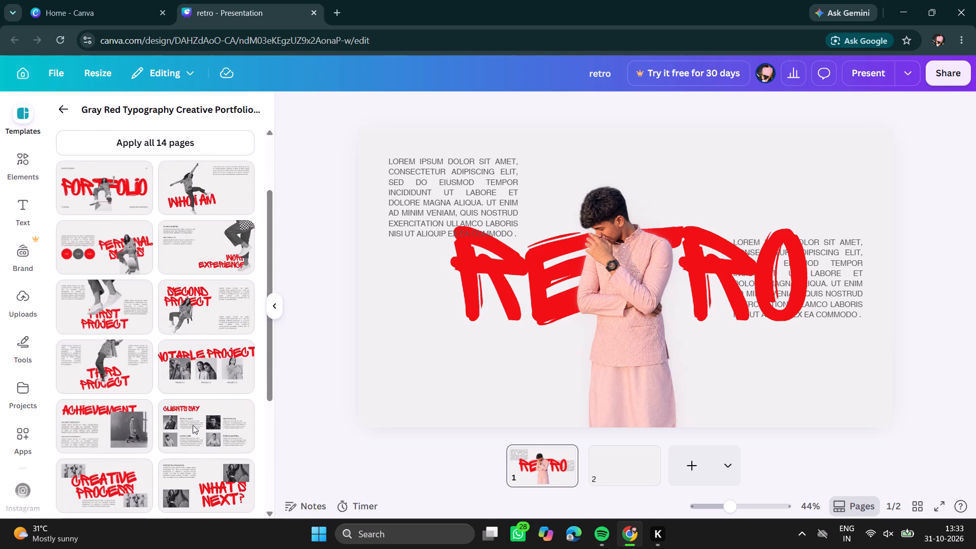
pyautogui.scroll(-1, 193, 425)
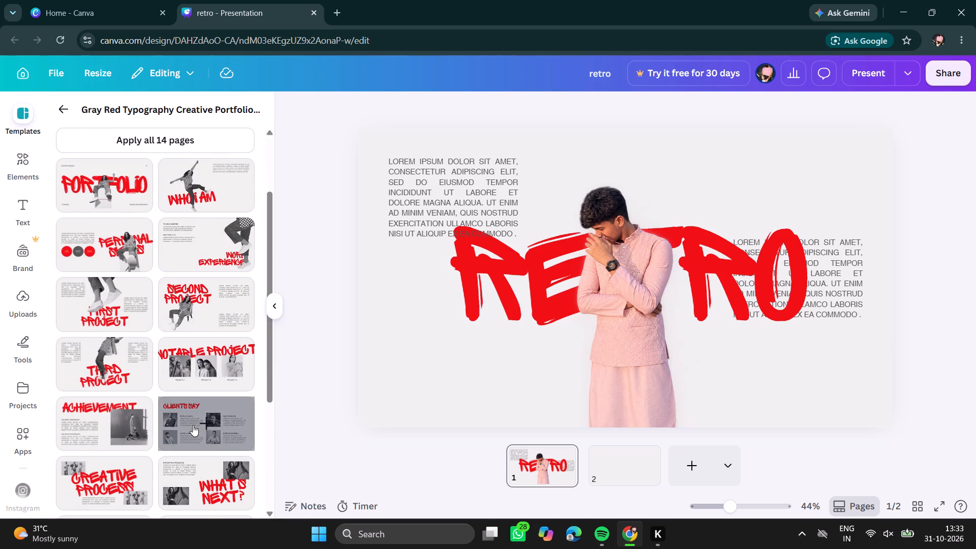
pyautogui.scroll(-4, 193, 425)
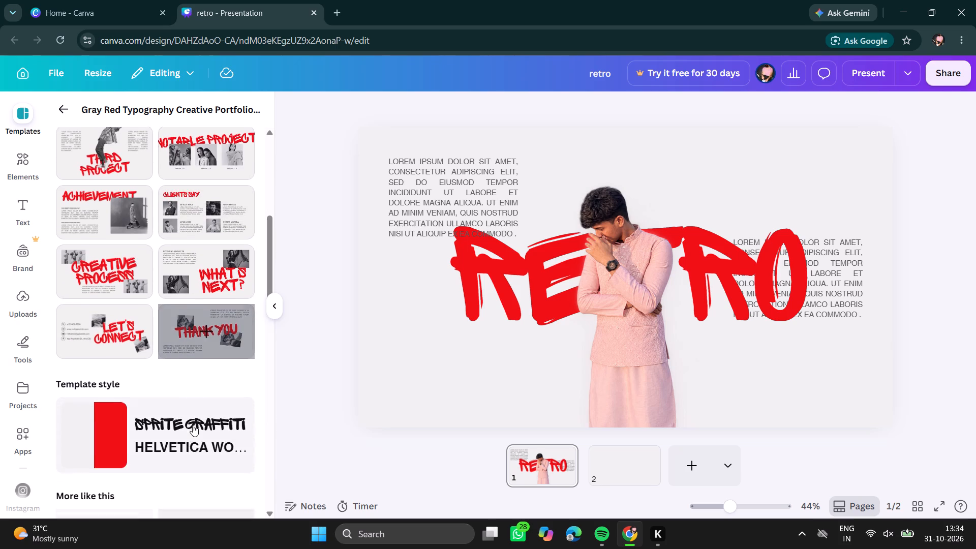
pyautogui.scroll(-6, 193, 425)
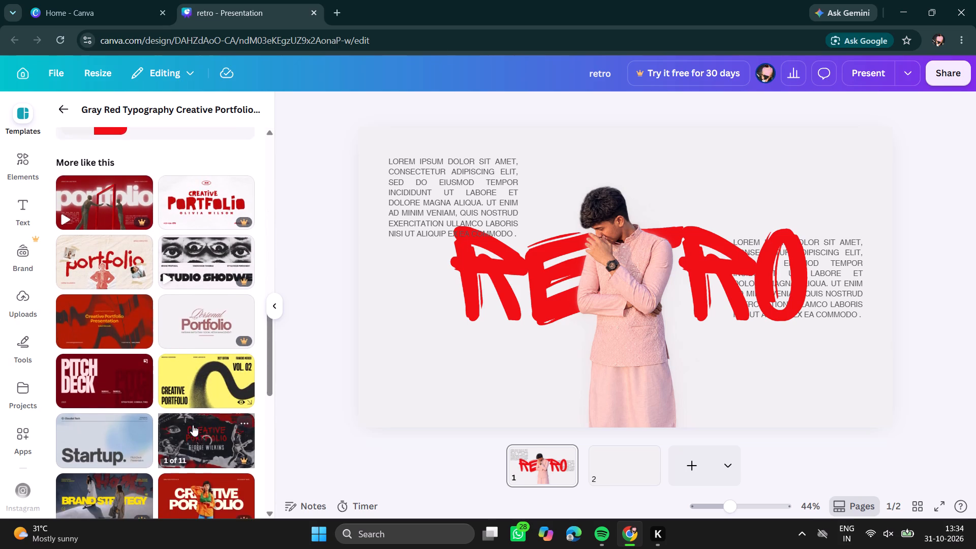
pyautogui.scroll(-4, 193, 425)
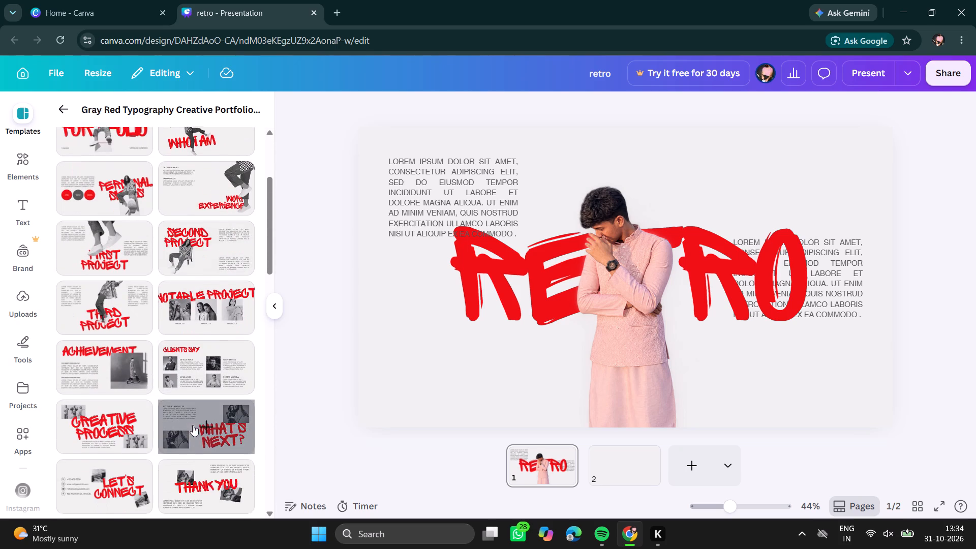
pyautogui.scroll(-4, 193, 425)
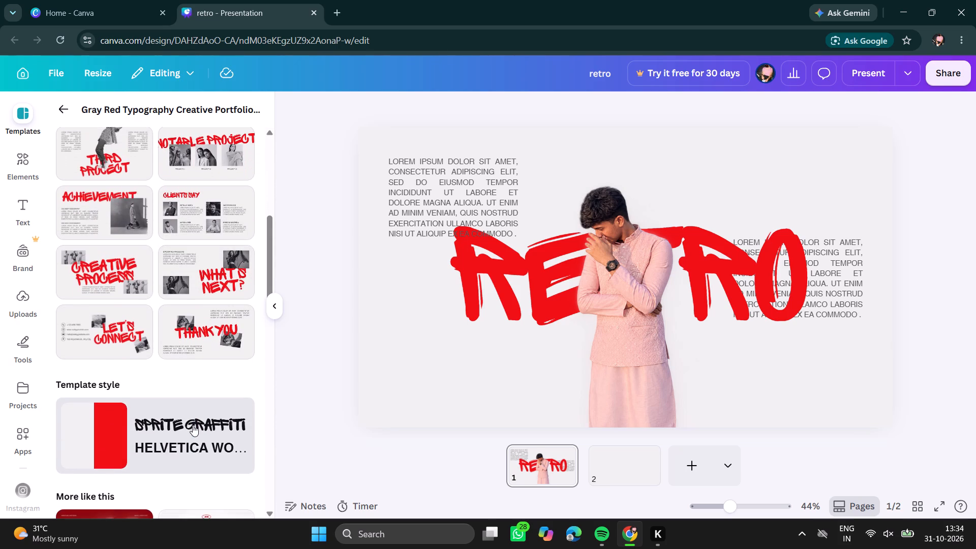
pyautogui.scroll(-2, 193, 425)
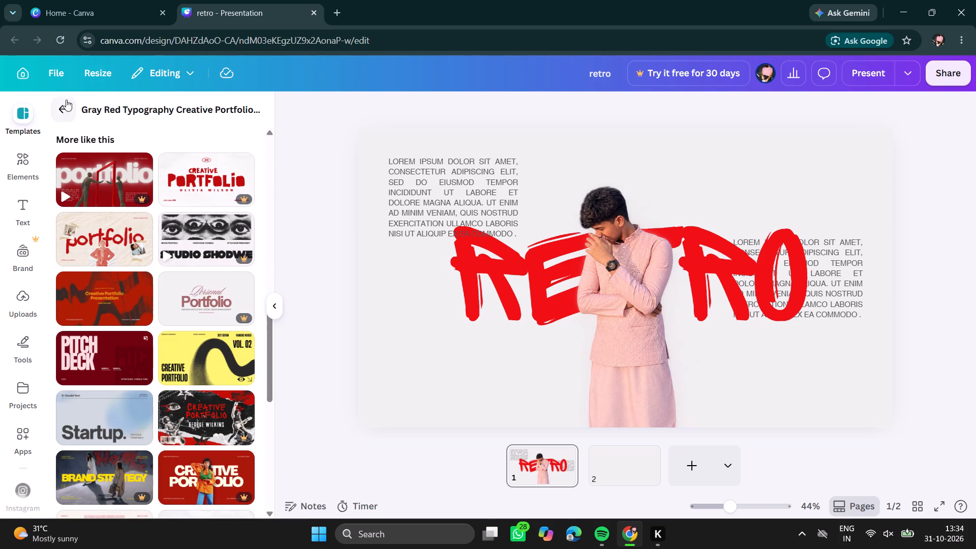
pyautogui.click(66, 100)
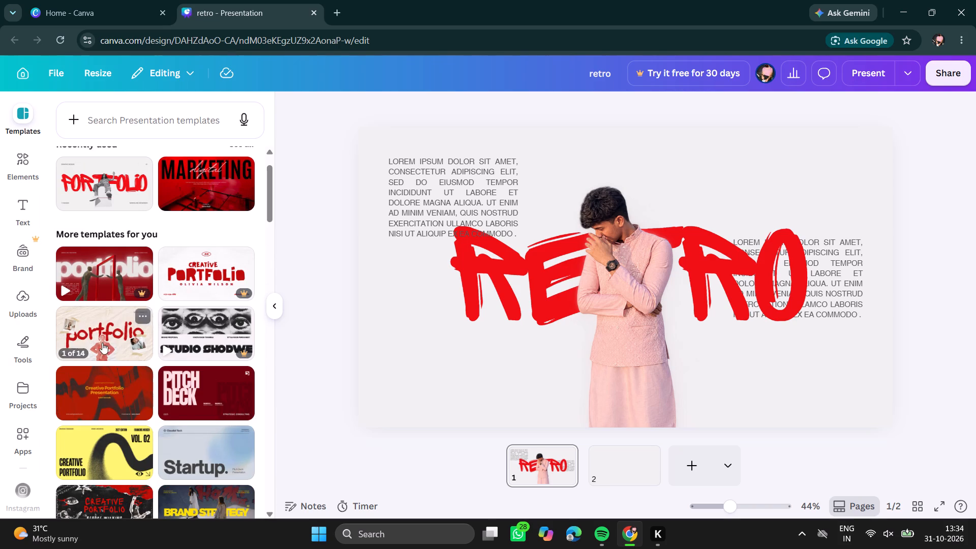
pyautogui.scroll(-5, 155, 472)
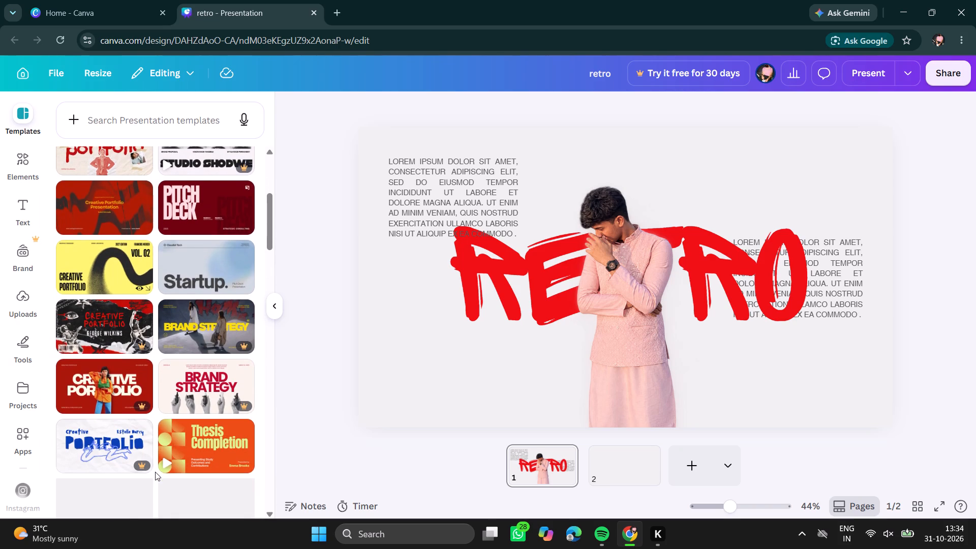
# Delete the lorem ipsum paragraph in the upper-left area of page 1.
pyautogui.click(468, 199)
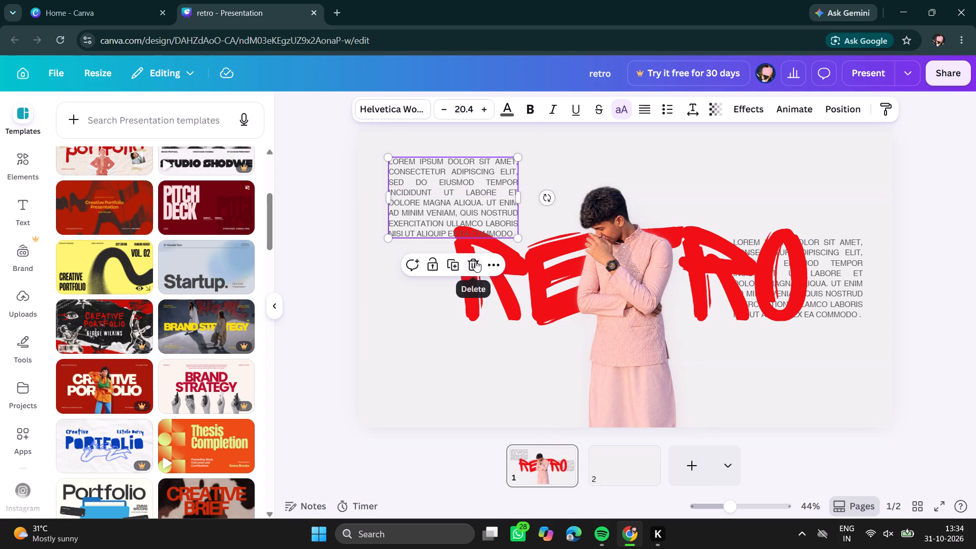
pyautogui.click(475, 261)
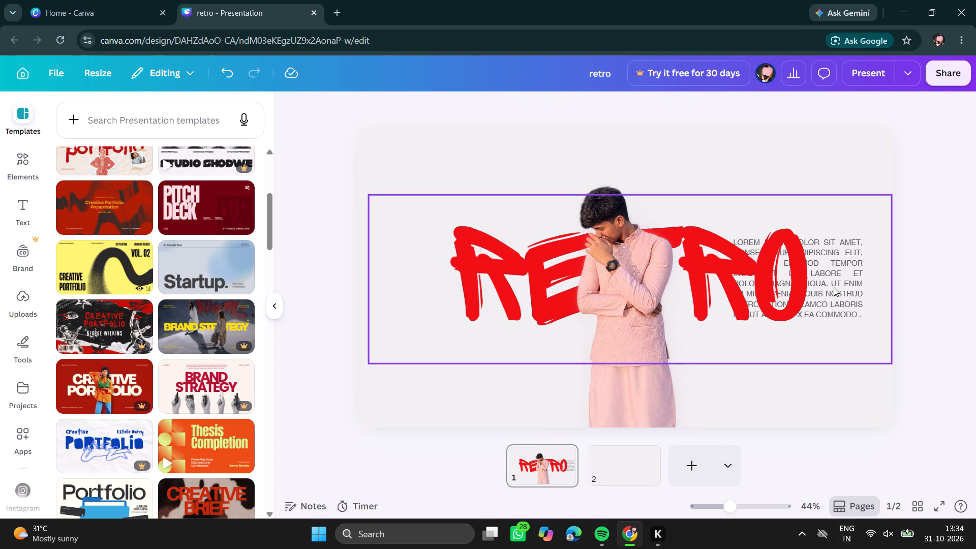
# Scale down the red RETRO title on page 1 to a font size of about 306.
pyautogui.click(834, 287)
pyautogui.click(834, 287)
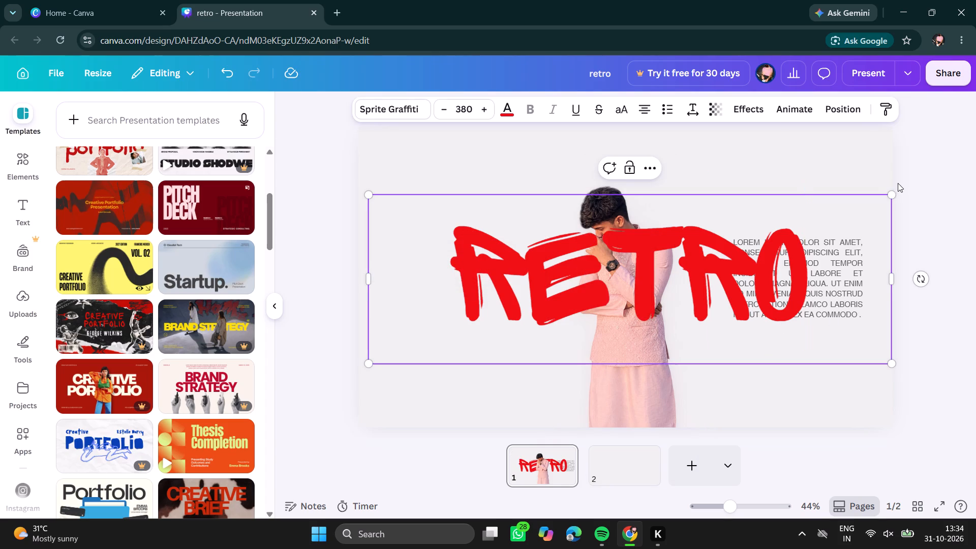
pyautogui.moveTo(892, 195); pyautogui.dragTo(810, 287)
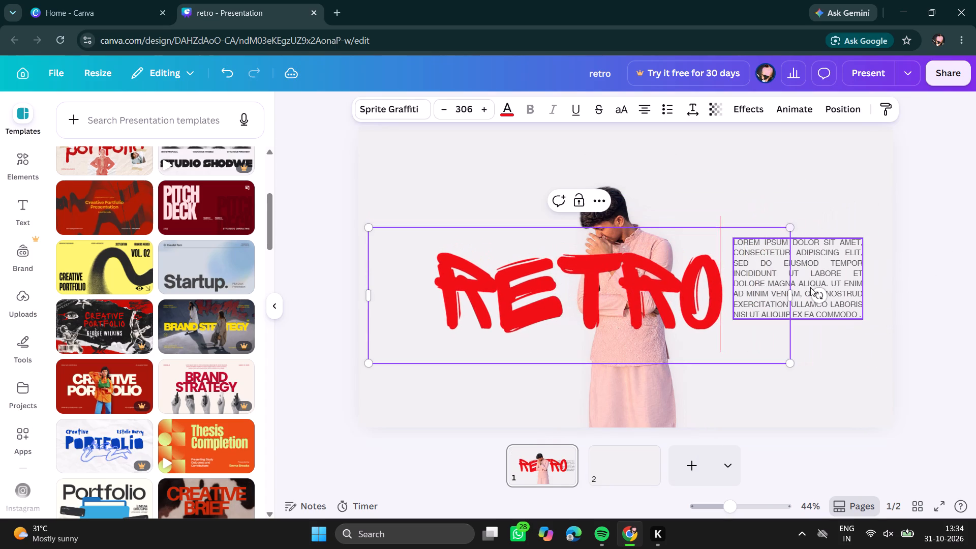
# Delete the remaining lorem ipsum paragraph beside the RETRO title.
pyautogui.click(834, 271)
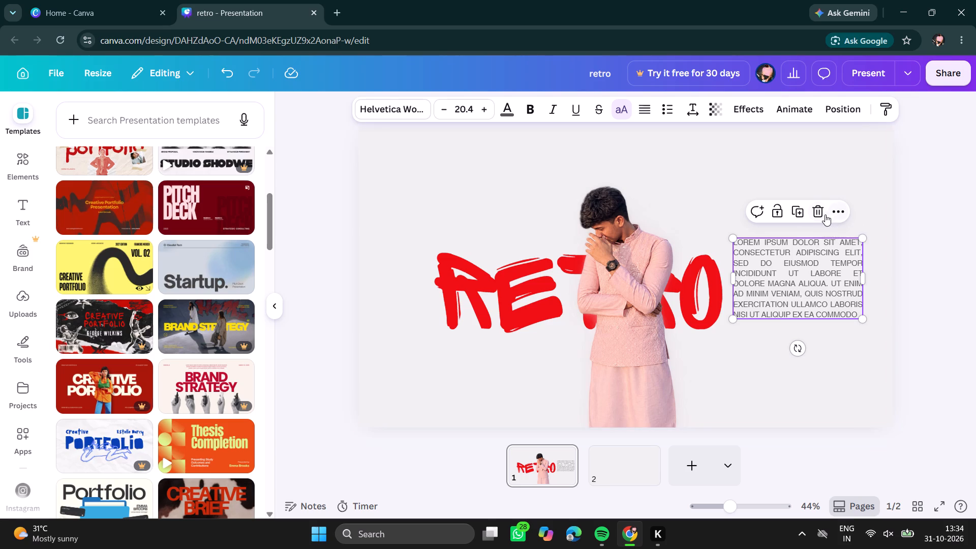
pyautogui.click(814, 214)
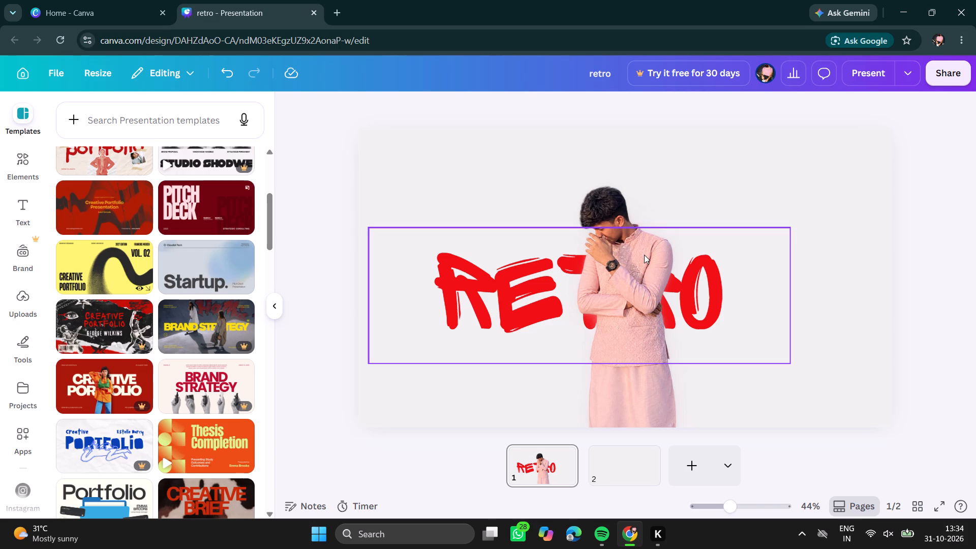
# Move the standing man's photo to the left edge of page 1, partly off the page, uncovering the RETRO title.
pyautogui.moveTo(644, 255); pyautogui.dragTo(646, 158)
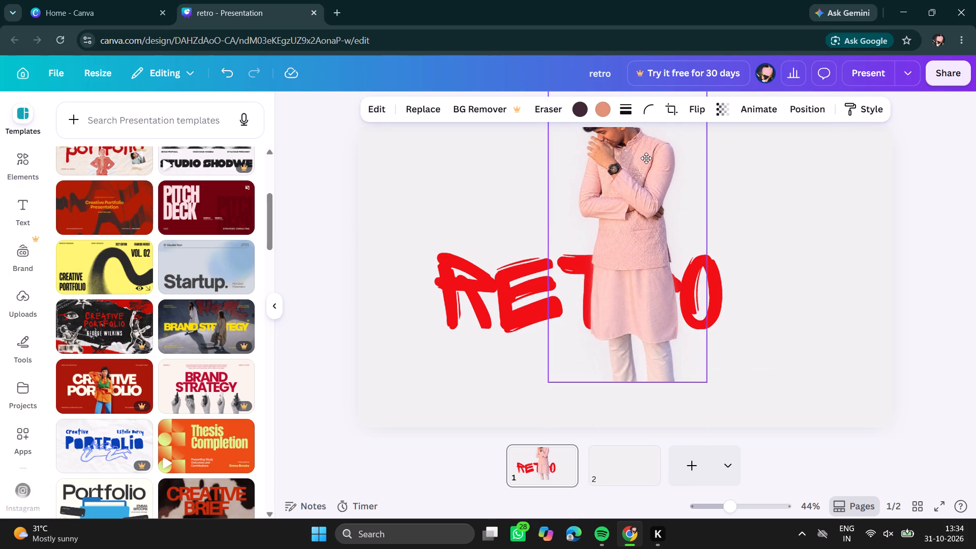
pyautogui.moveTo(646, 158); pyautogui.dragTo(403, 402)
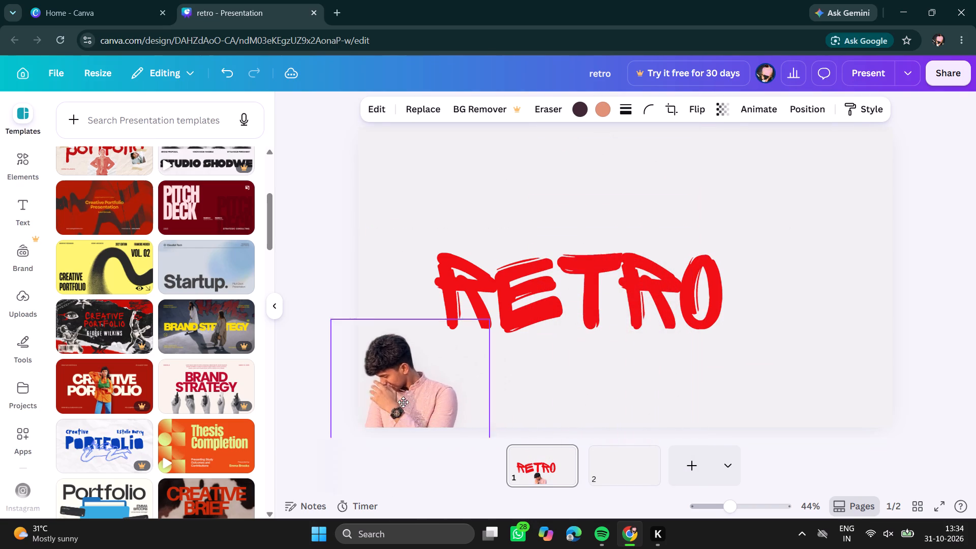
pyautogui.moveTo(403, 402); pyautogui.dragTo(372, 333)
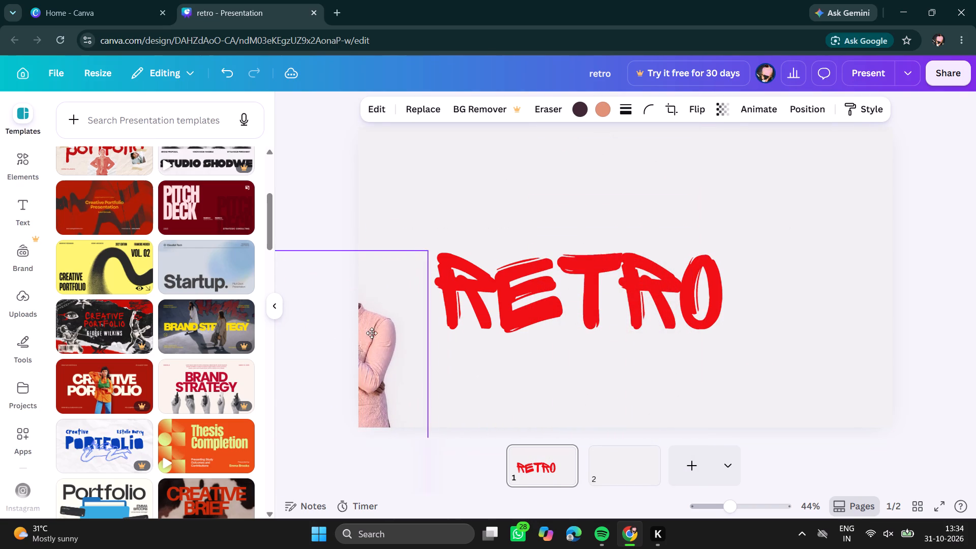
pyautogui.moveTo(372, 333); pyautogui.dragTo(386, 330)
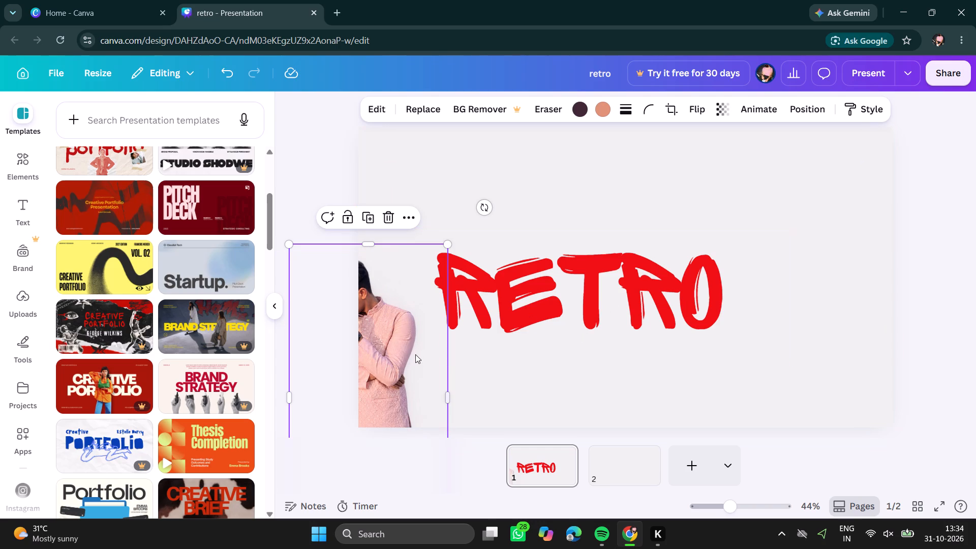
pyautogui.moveTo(415, 354); pyautogui.dragTo(934, 343)
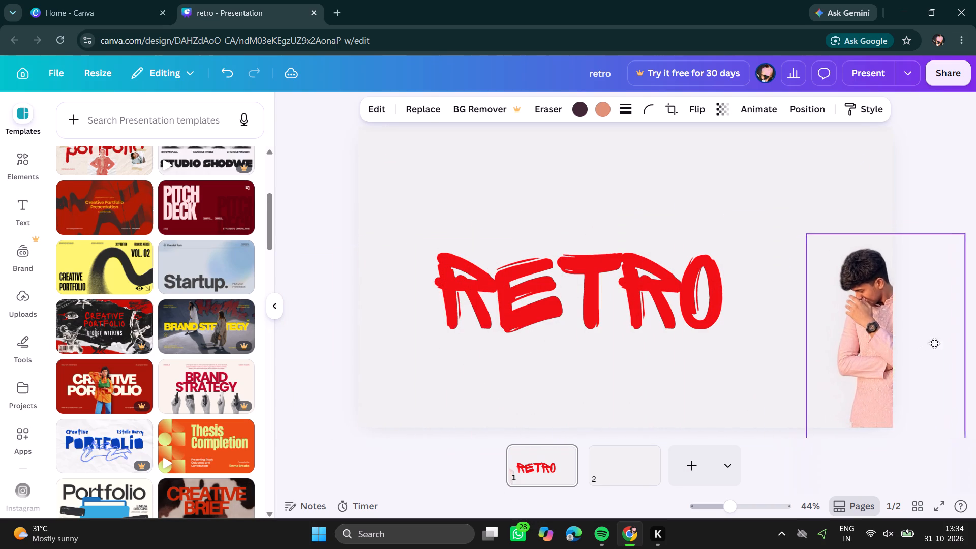
pyautogui.moveTo(934, 343); pyautogui.dragTo(625, 364)
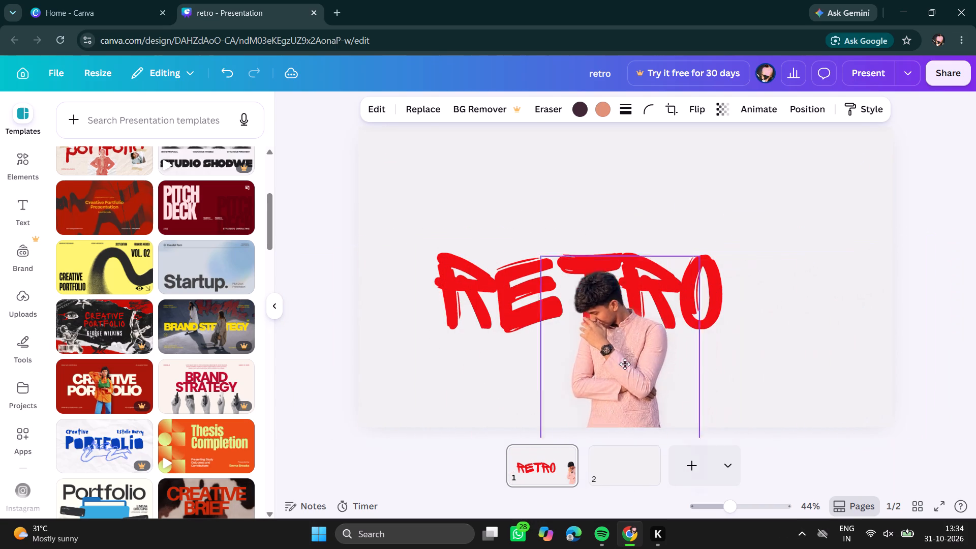
pyautogui.moveTo(625, 364); pyautogui.dragTo(424, 311)
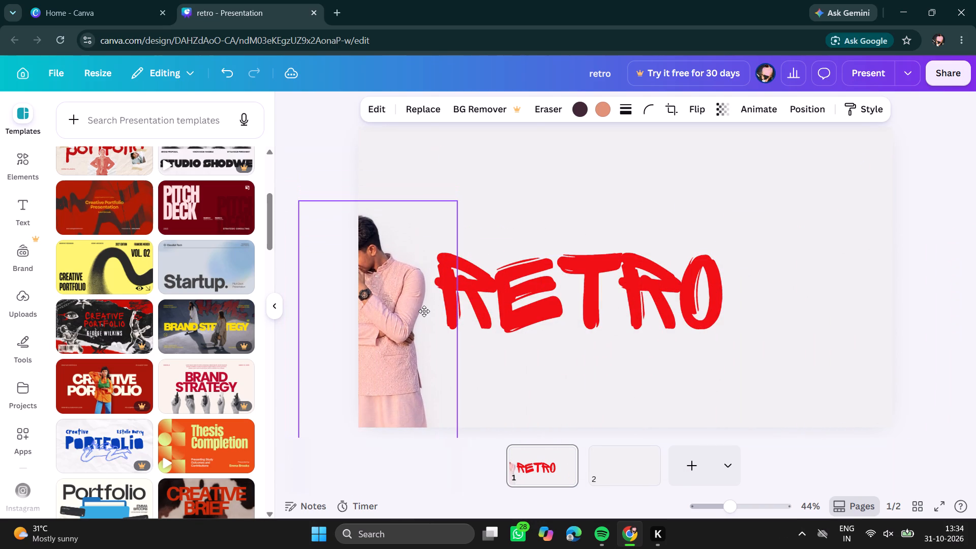
pyautogui.moveTo(424, 311); pyautogui.dragTo(415, 311)
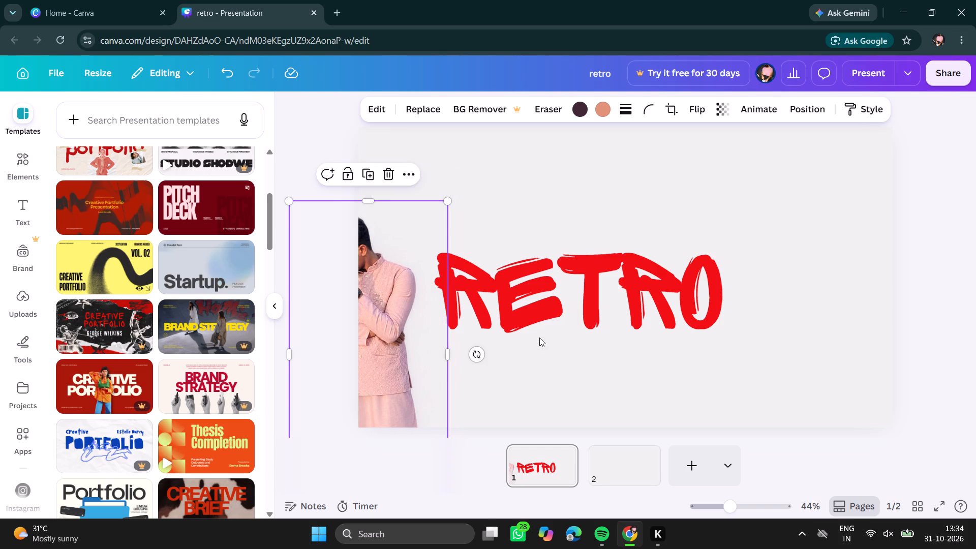
pyautogui.click(645, 379)
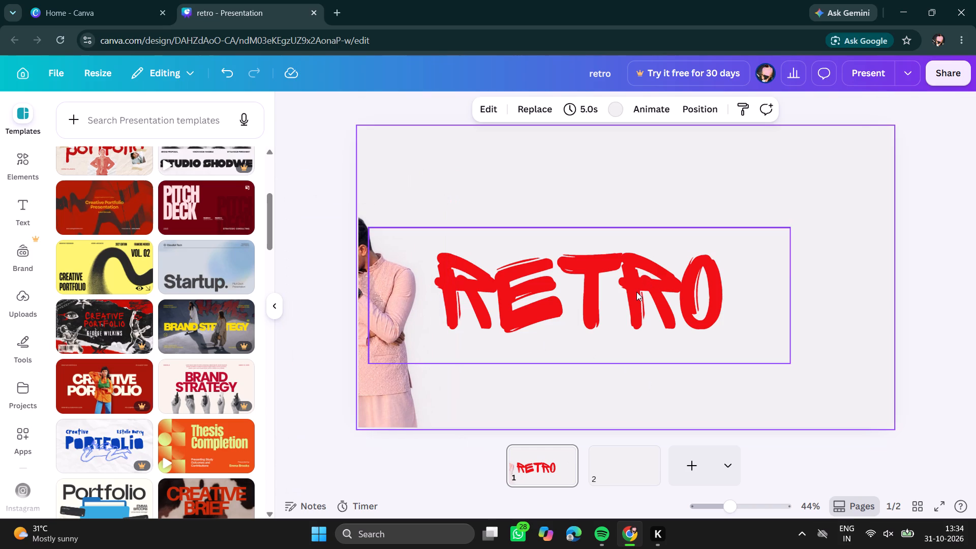
# Enlarge the red RETRO title toward the page's left edge to a font size of about 357.
pyautogui.click(546, 294)
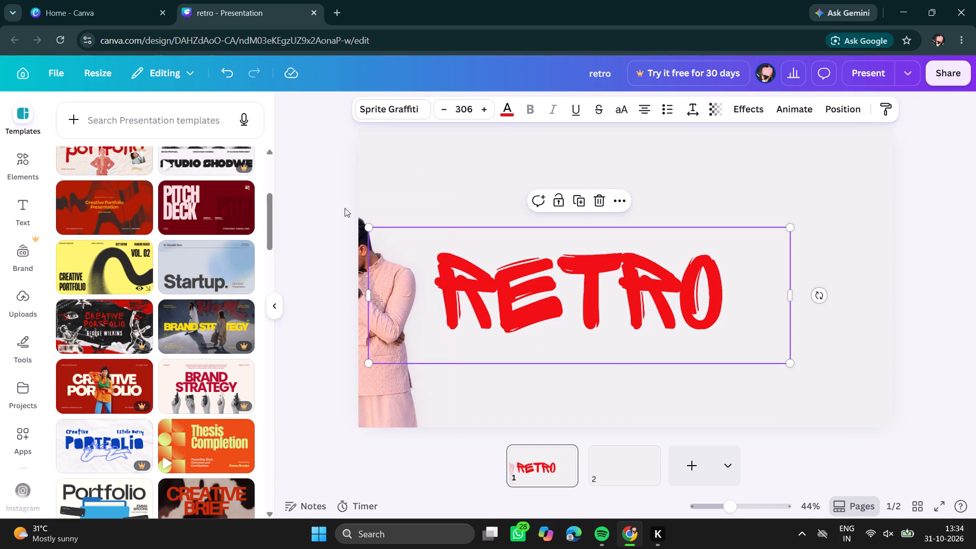
pyautogui.moveTo(366, 223); pyautogui.dragTo(255, 118)
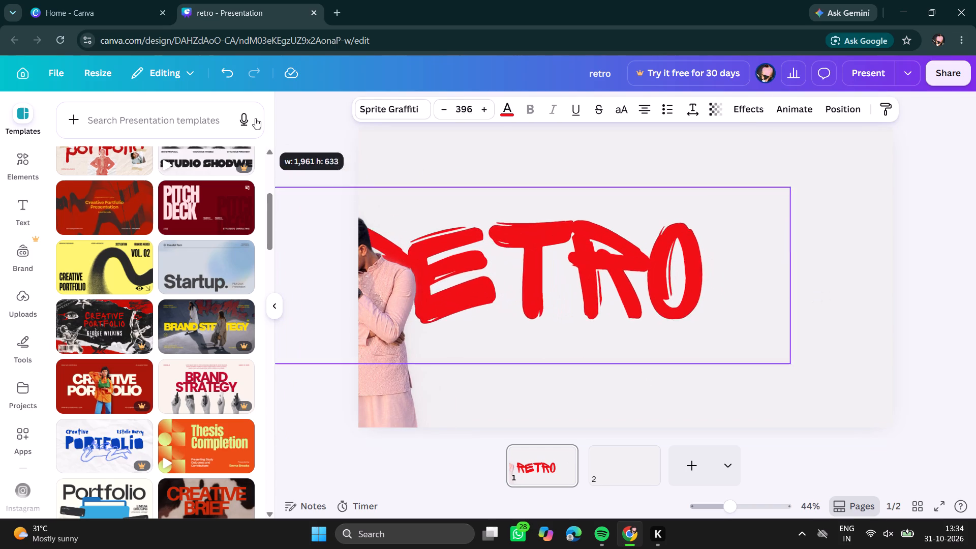
pyautogui.moveTo(255, 118); pyautogui.dragTo(323, 118)
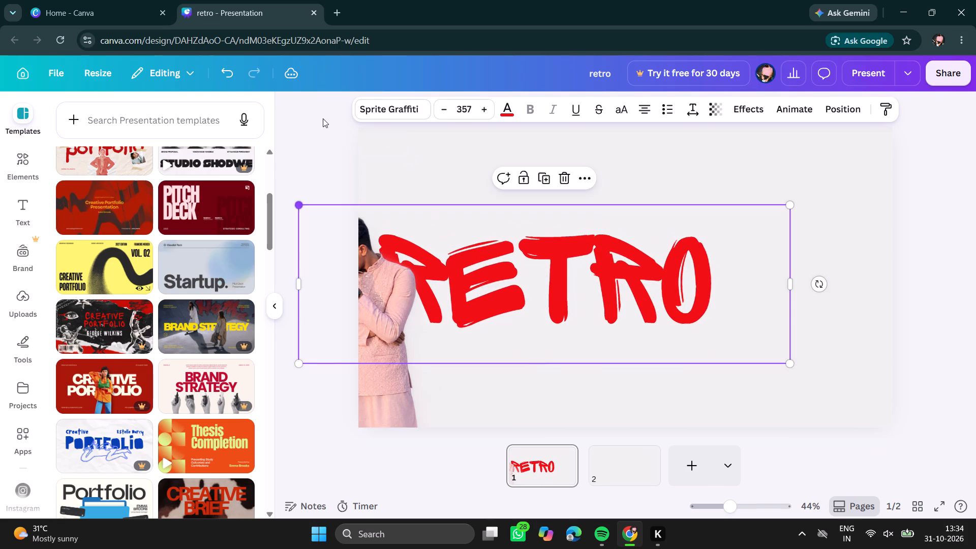
pyautogui.click(603, 398)
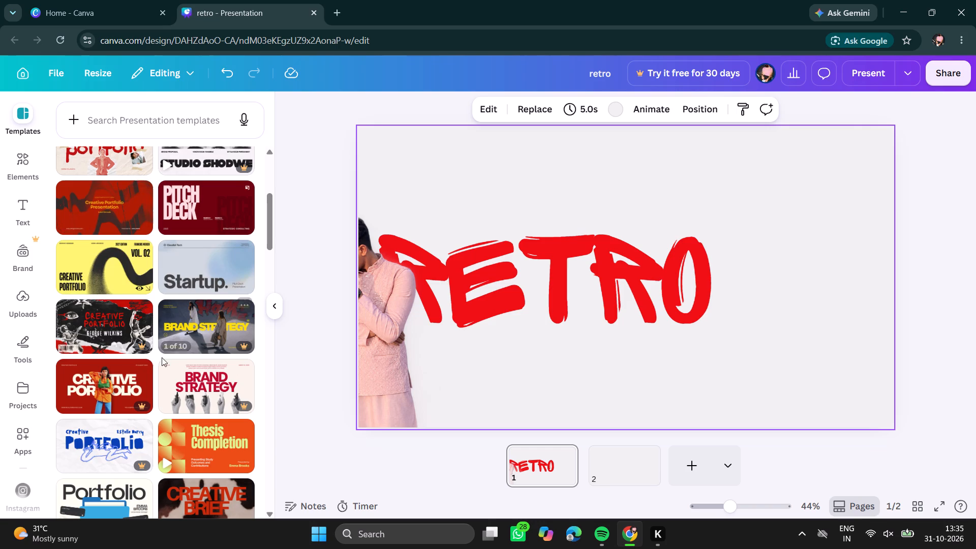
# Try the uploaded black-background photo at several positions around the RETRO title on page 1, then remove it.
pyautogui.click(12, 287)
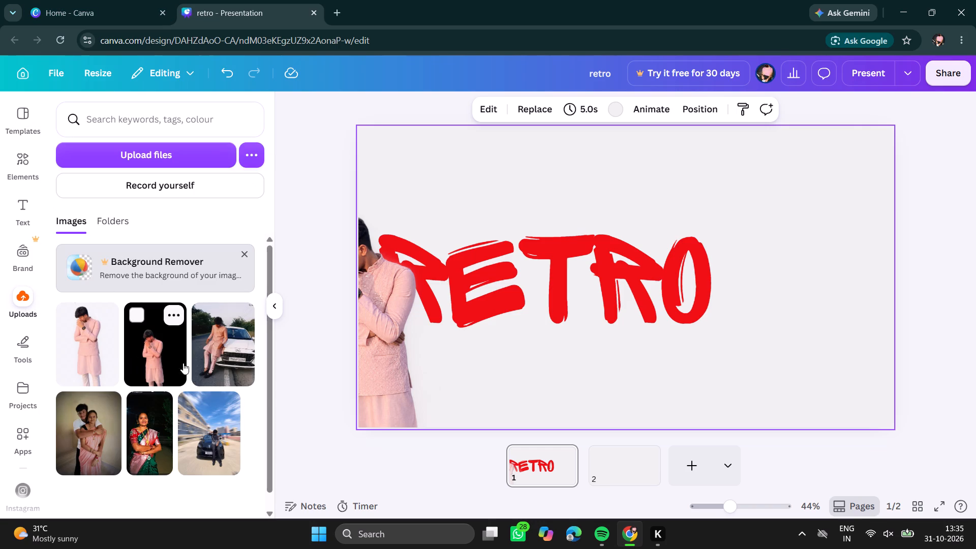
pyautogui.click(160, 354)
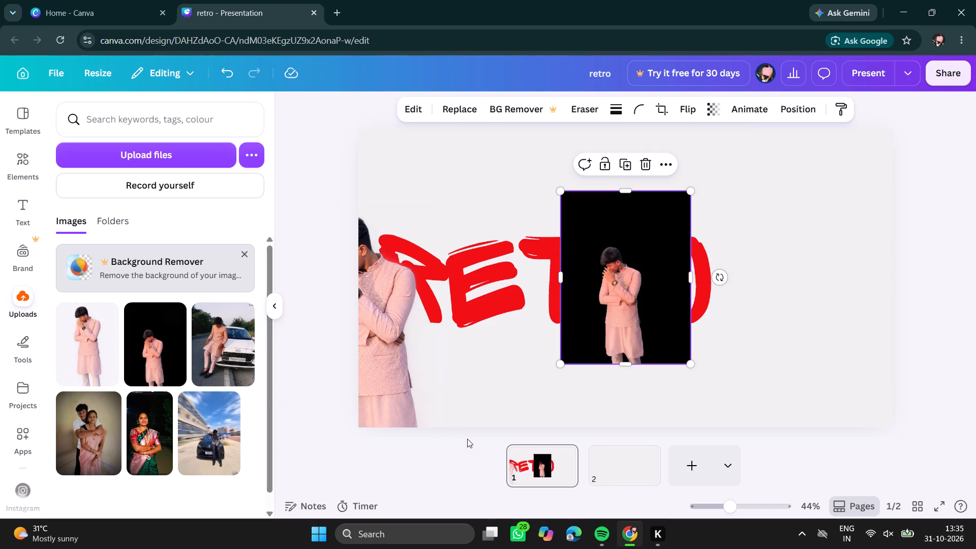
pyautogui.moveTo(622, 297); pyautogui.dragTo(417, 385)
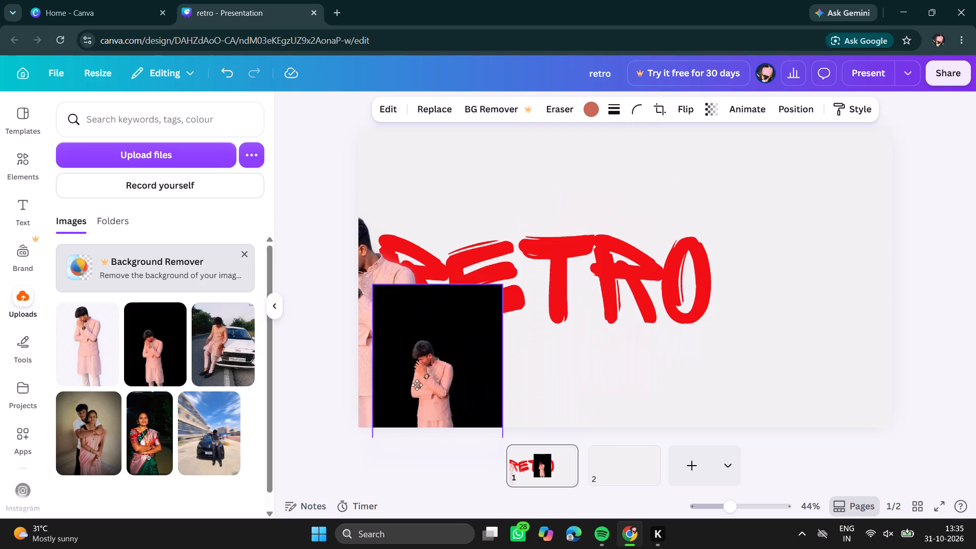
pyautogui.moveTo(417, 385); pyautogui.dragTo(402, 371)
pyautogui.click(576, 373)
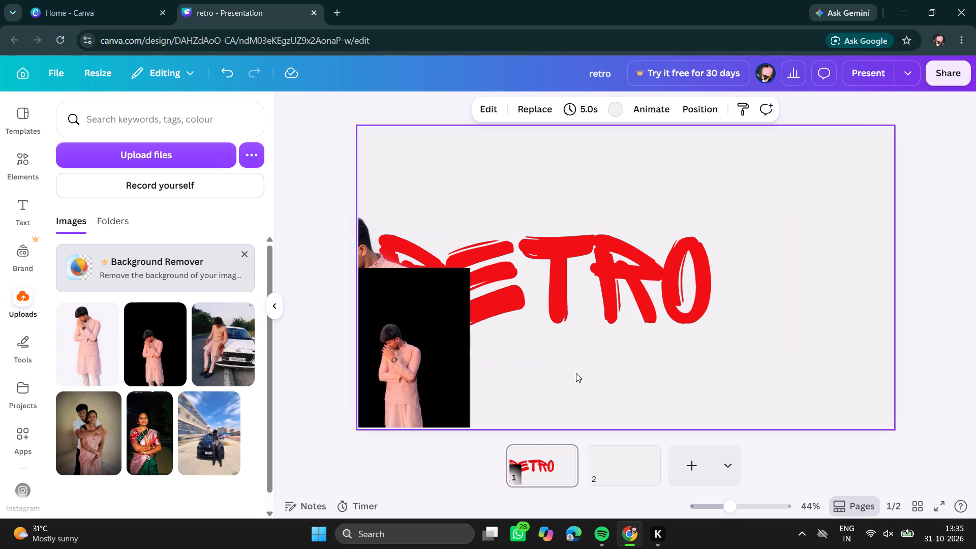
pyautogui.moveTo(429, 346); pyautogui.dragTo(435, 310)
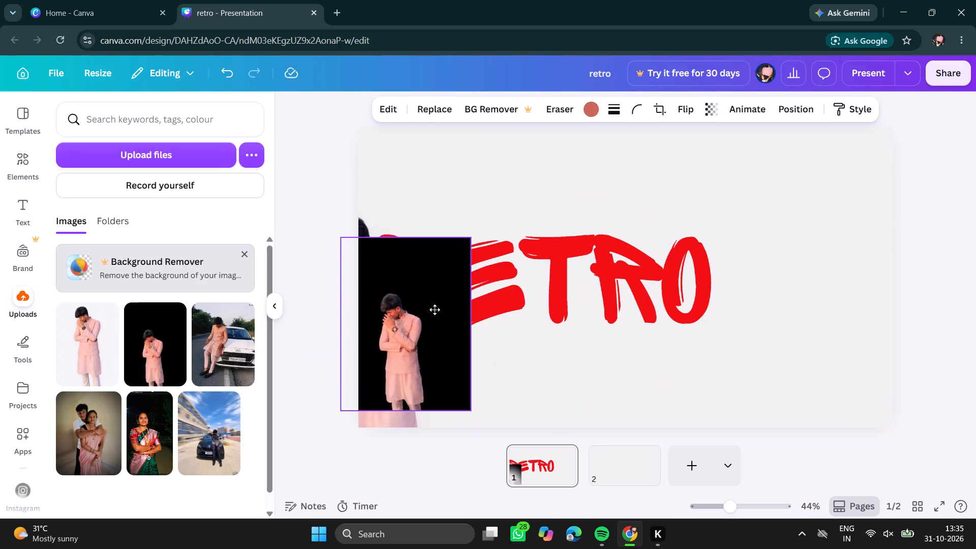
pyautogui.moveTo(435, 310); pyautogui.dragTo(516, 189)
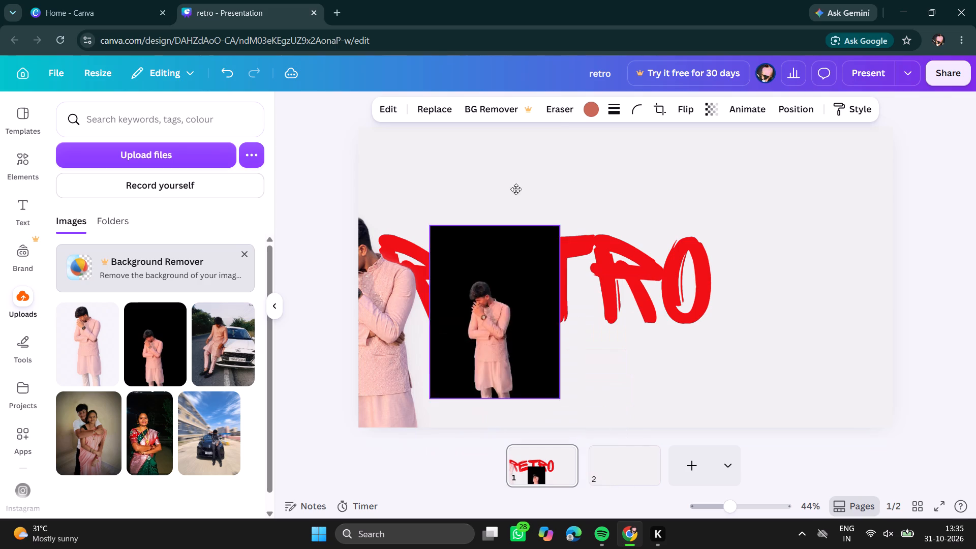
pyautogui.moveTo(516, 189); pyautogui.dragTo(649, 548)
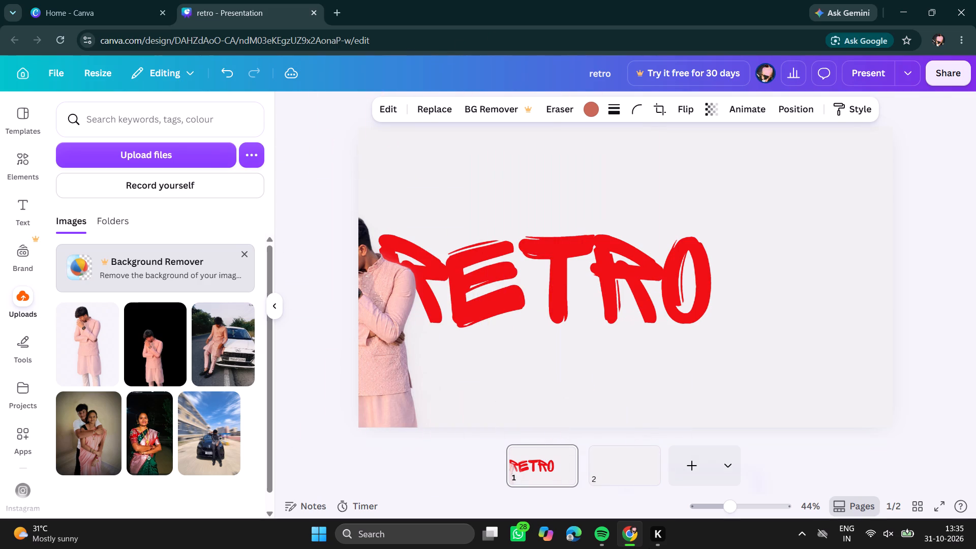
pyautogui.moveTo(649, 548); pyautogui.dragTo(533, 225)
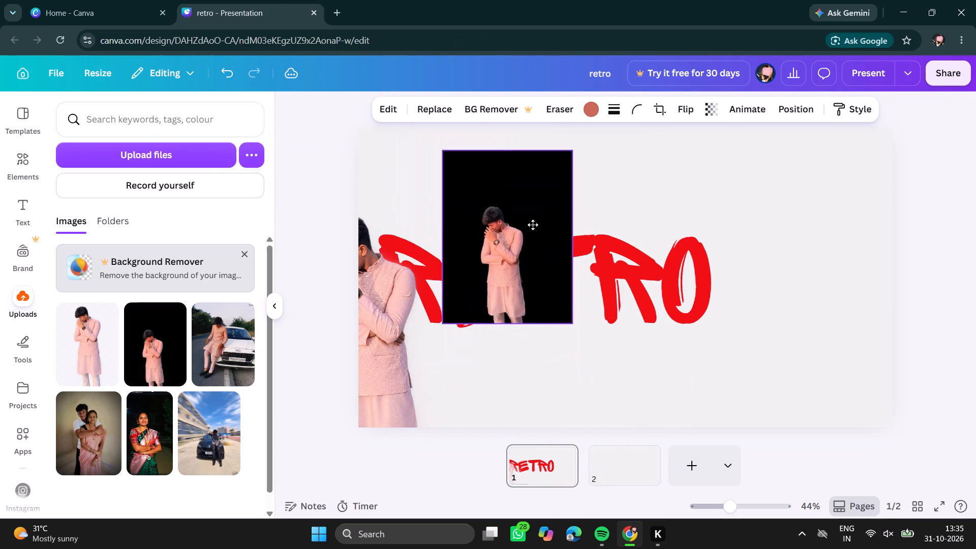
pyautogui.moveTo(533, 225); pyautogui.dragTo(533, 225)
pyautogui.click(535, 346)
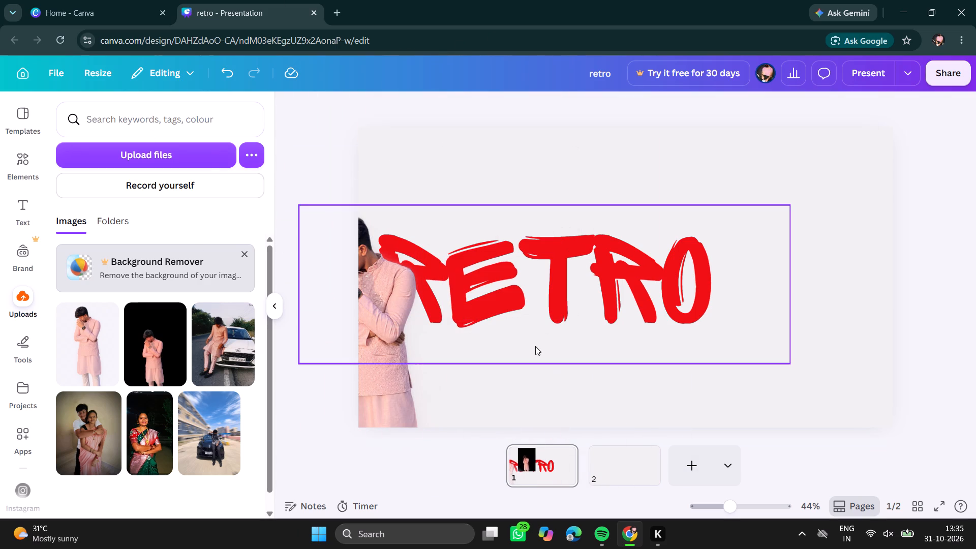
# Replace the standing man's photo at the page's left edge with the uploaded photo of the man sitting on the white car.
pyautogui.click(380, 349)
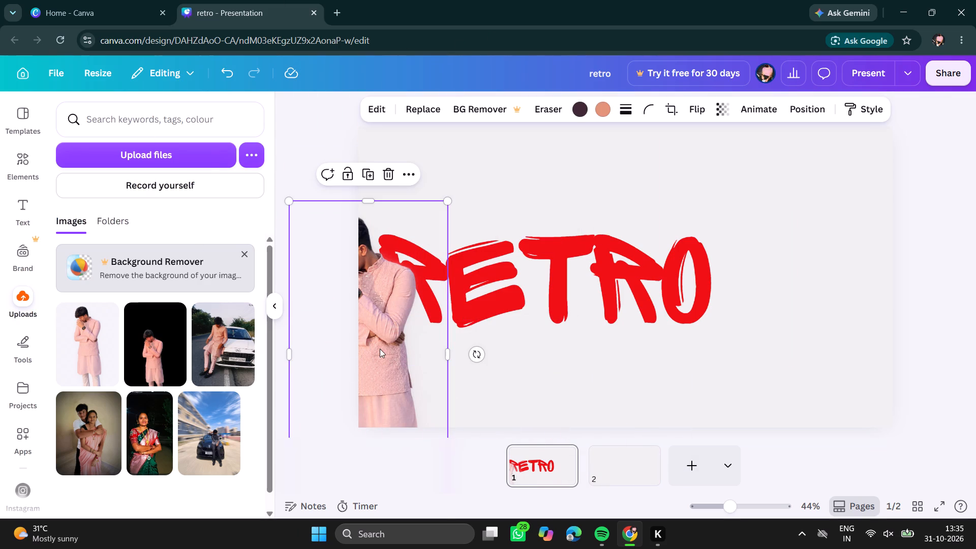
pyautogui.click(430, 110)
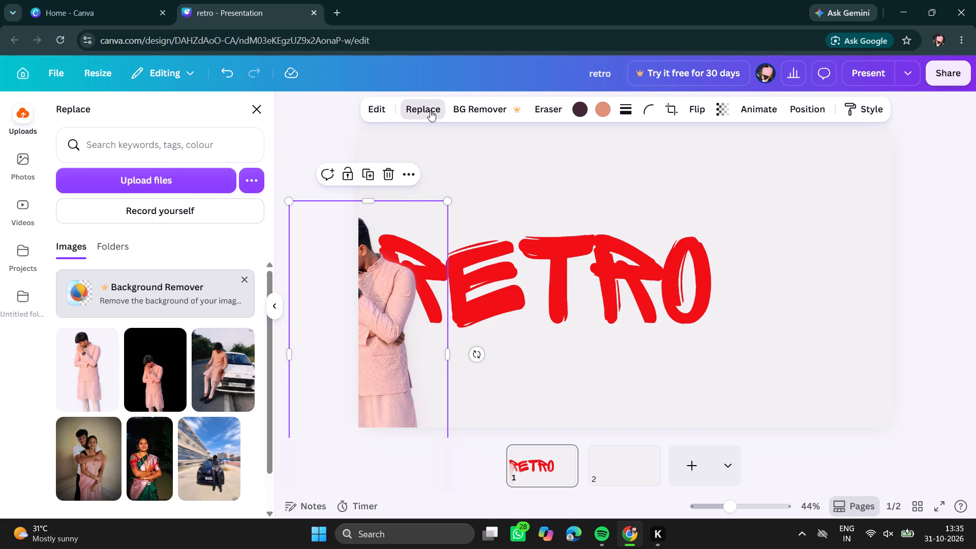
pyautogui.click(207, 396)
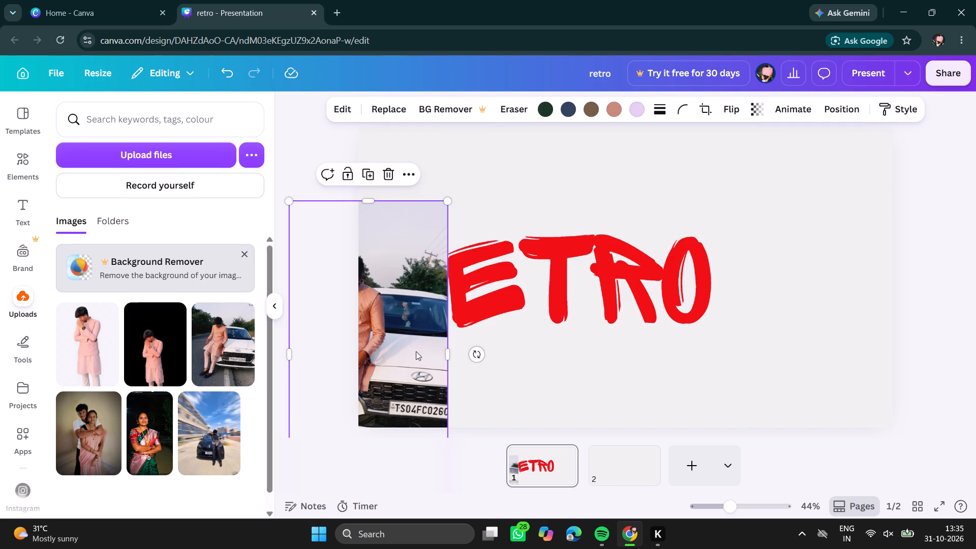
# Try the white car photo at several positions over the RETRO title and along the left side of page 1.
pyautogui.moveTo(394, 347); pyautogui.dragTo(468, 353)
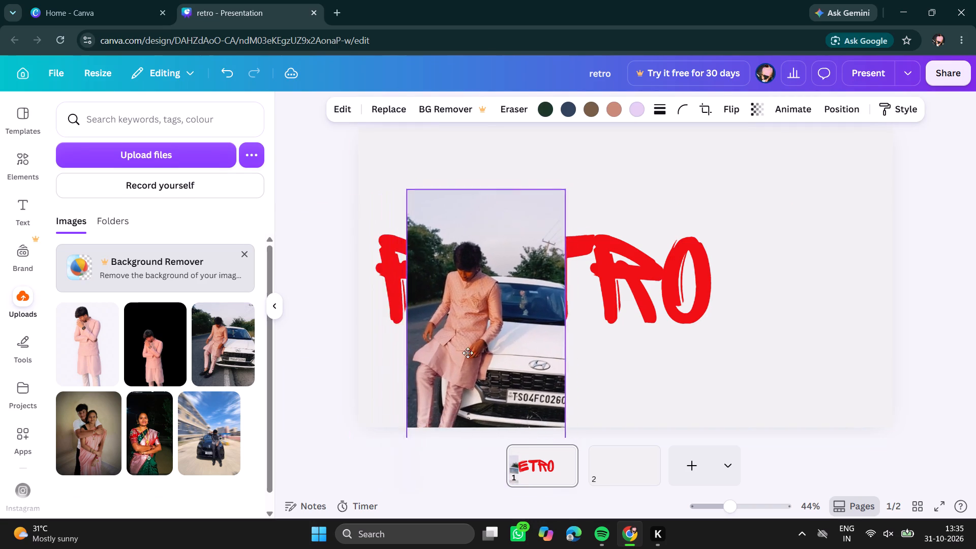
pyautogui.moveTo(468, 353); pyautogui.dragTo(339, 413)
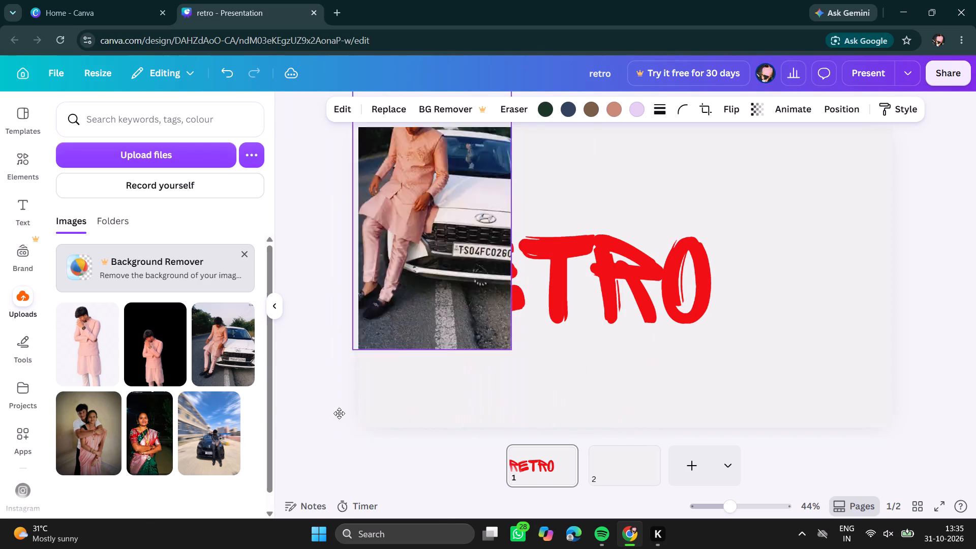
pyautogui.moveTo(339, 413); pyautogui.dragTo(403, 213)
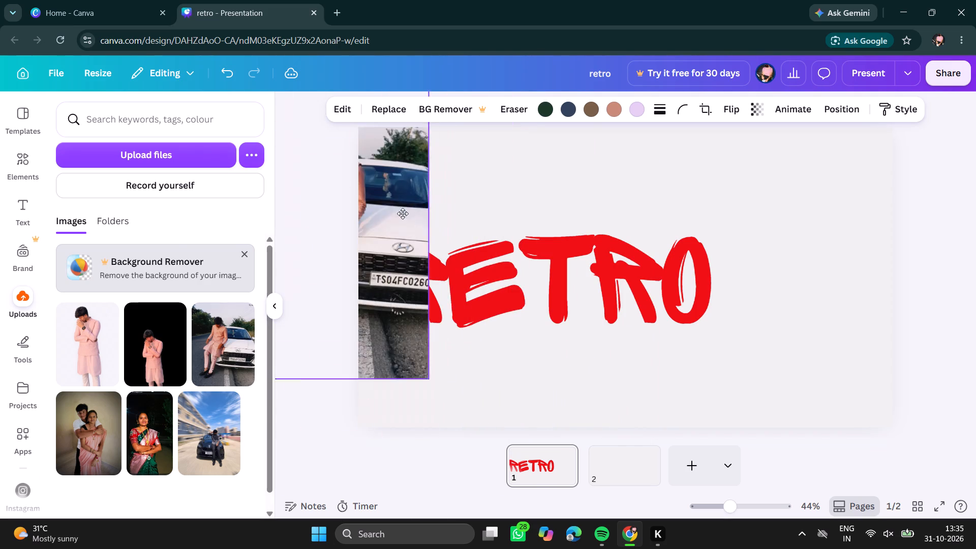
pyautogui.moveTo(403, 213); pyautogui.dragTo(83, 0)
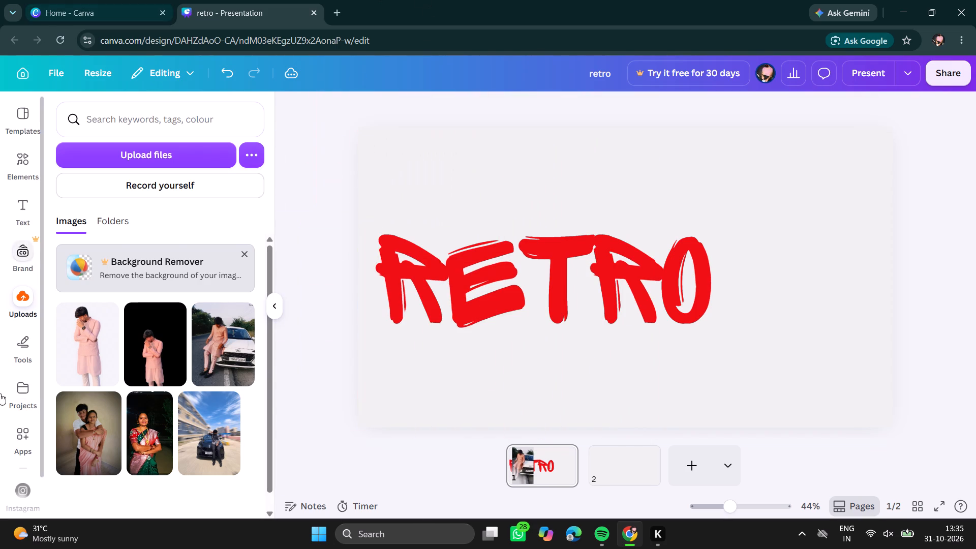
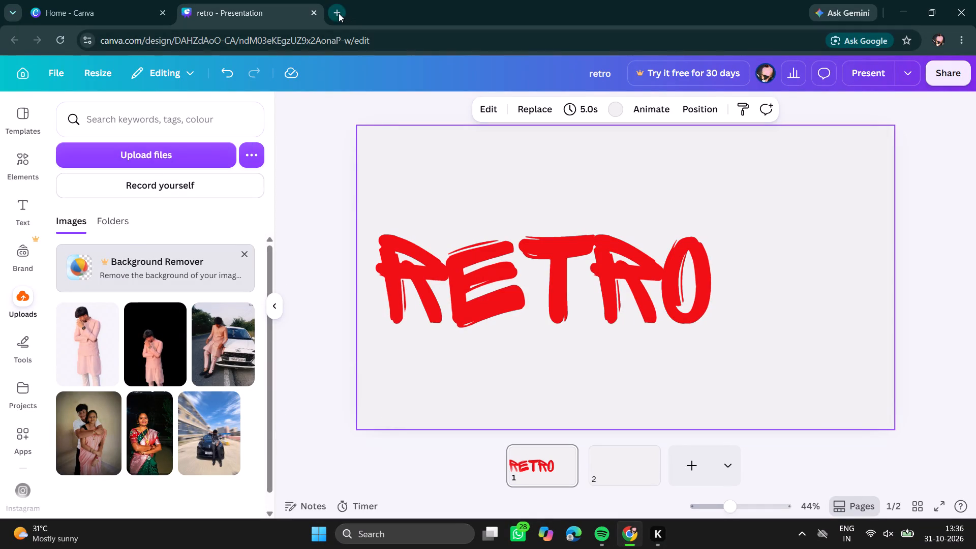
# Add the "Search Engine Optimization" page of the recently used Red and Black Bold Modern Digital Marketing Presentation template as a new page.
pyautogui.click(33, 209)
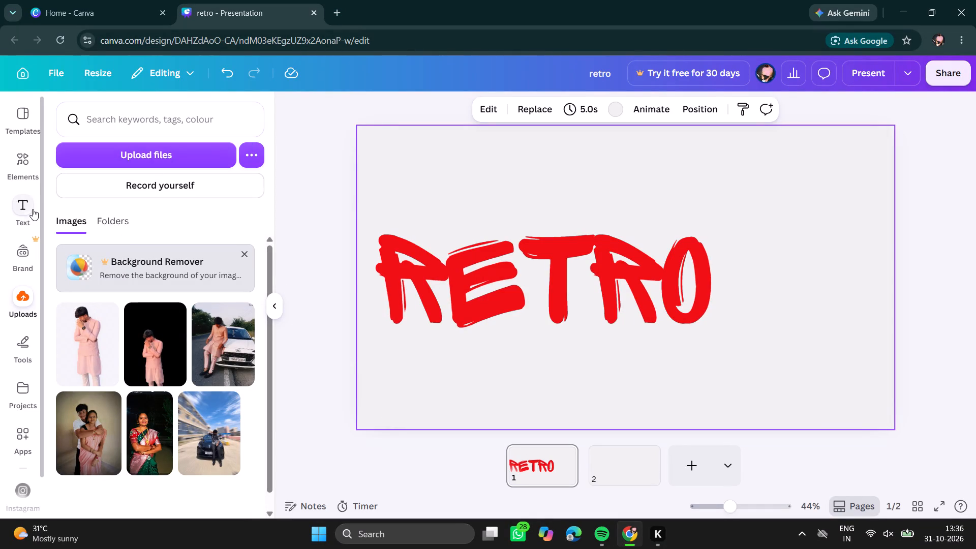
pyautogui.click(29, 121)
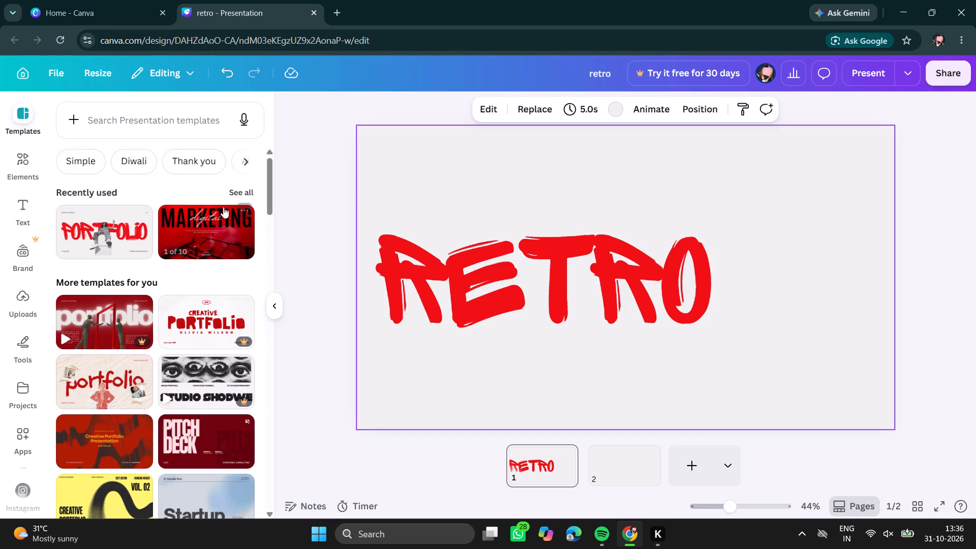
pyautogui.click(250, 184)
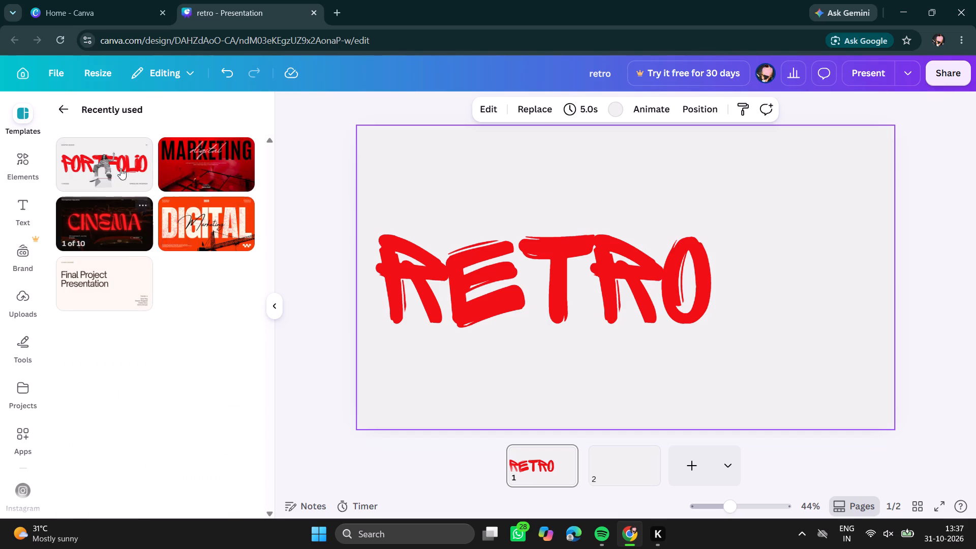
pyautogui.click(203, 176)
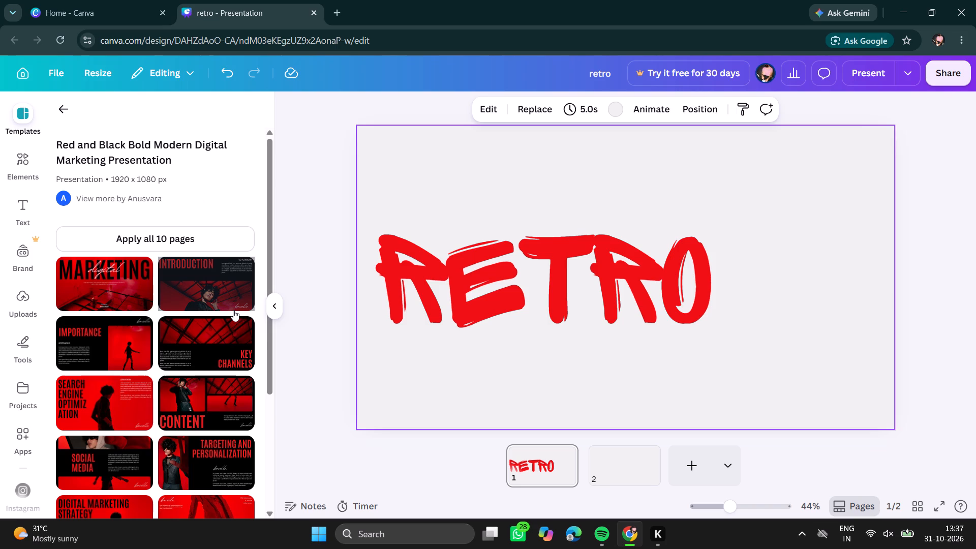
pyautogui.click(115, 407)
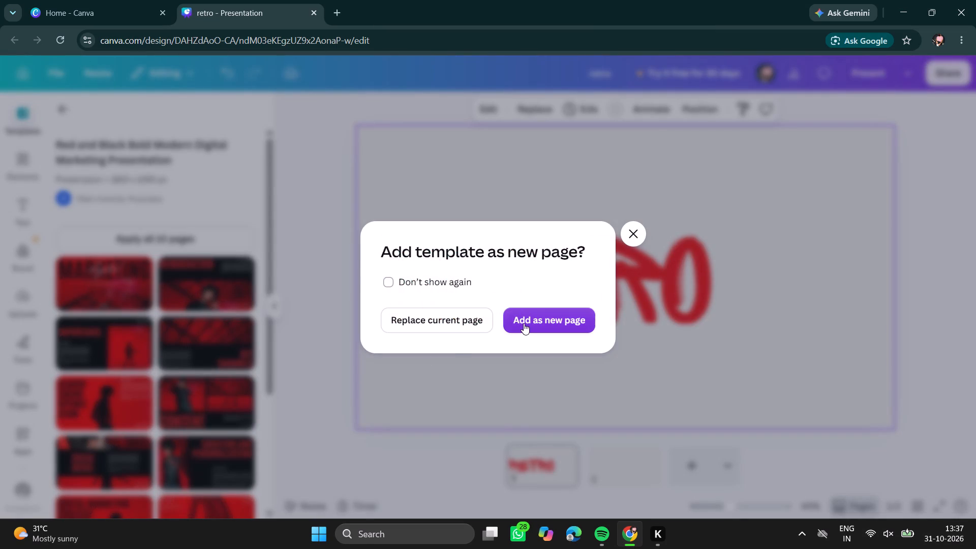
pyautogui.click(524, 323)
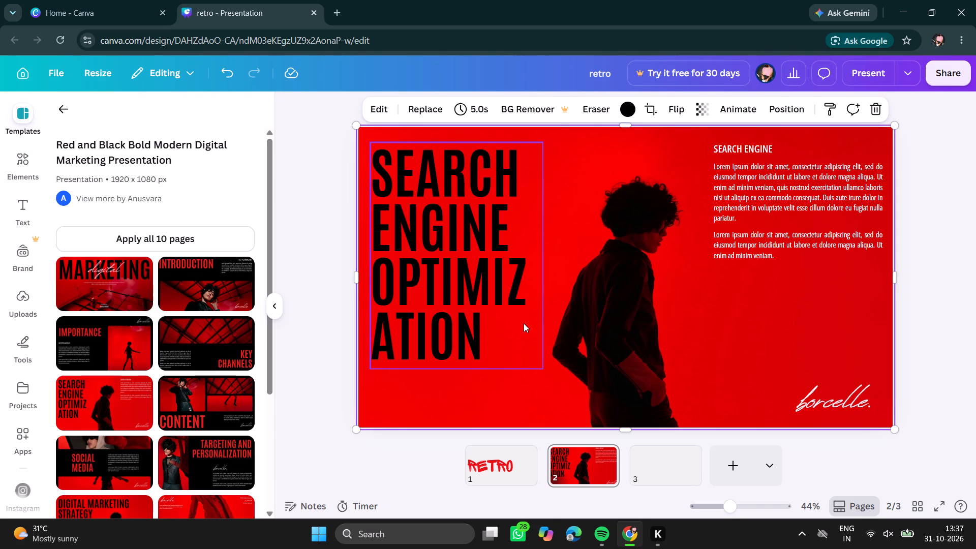
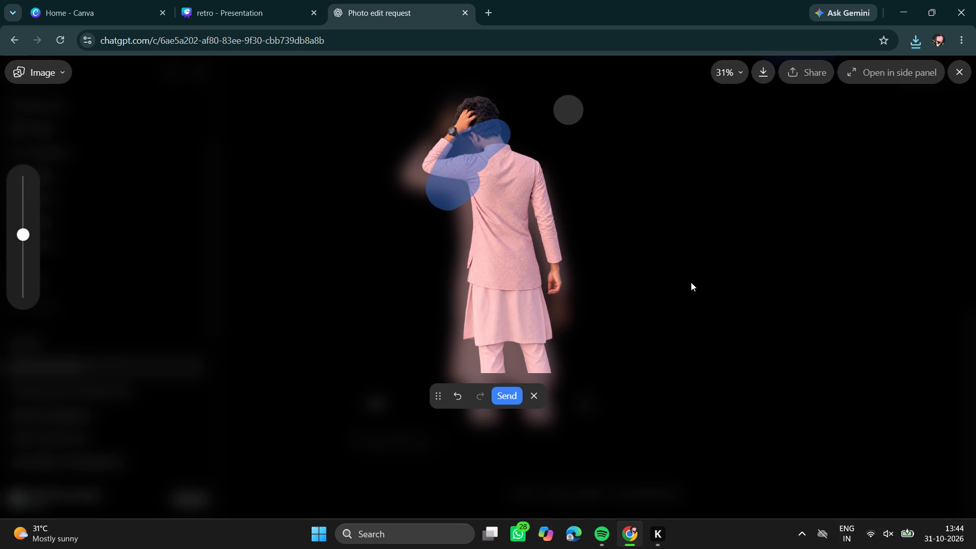
# Return to the retro presentation in Canva.
pyautogui.click(241, 11)
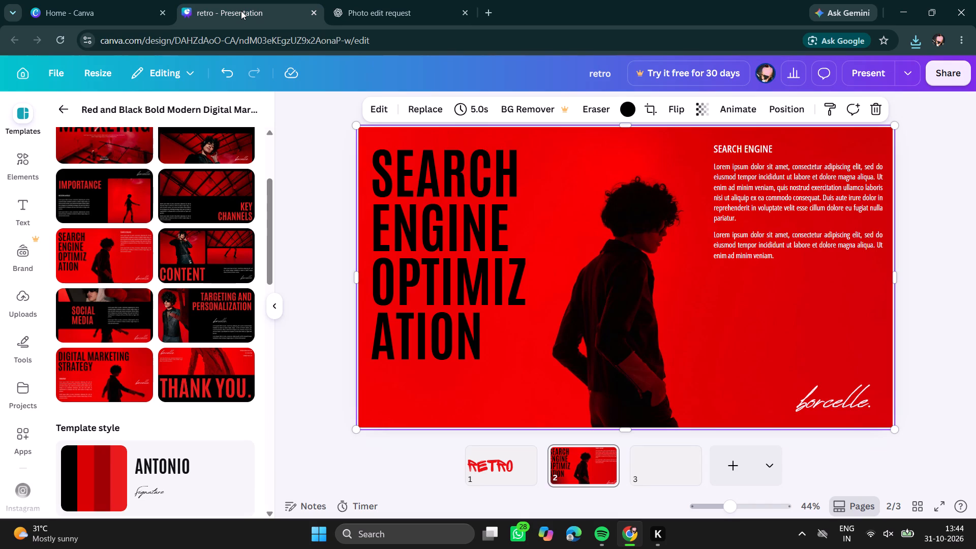
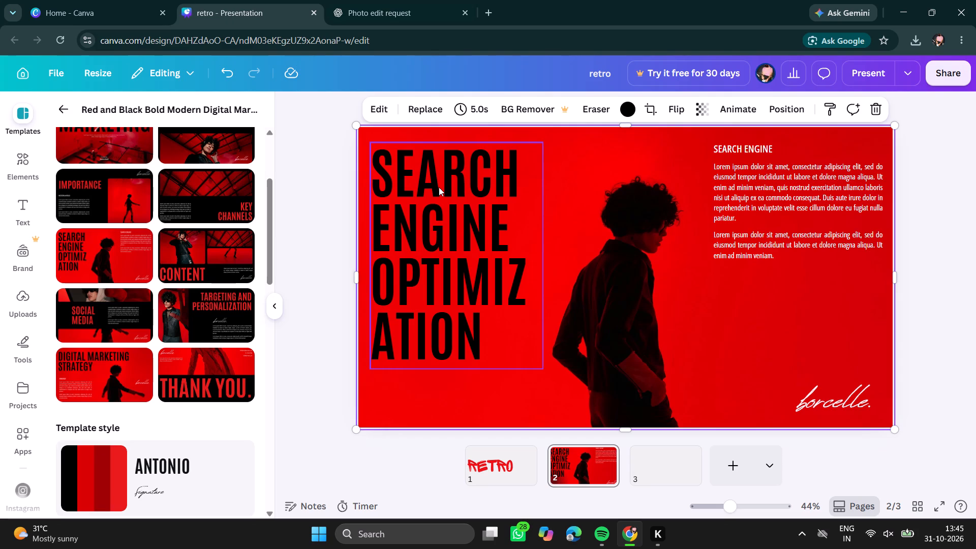
# Enlarge the red silhouette background photo on page 2 beyond the page edges, keeping its upper corner beside the body text anchored.
pyautogui.click(635, 254)
pyautogui.click(640, 299)
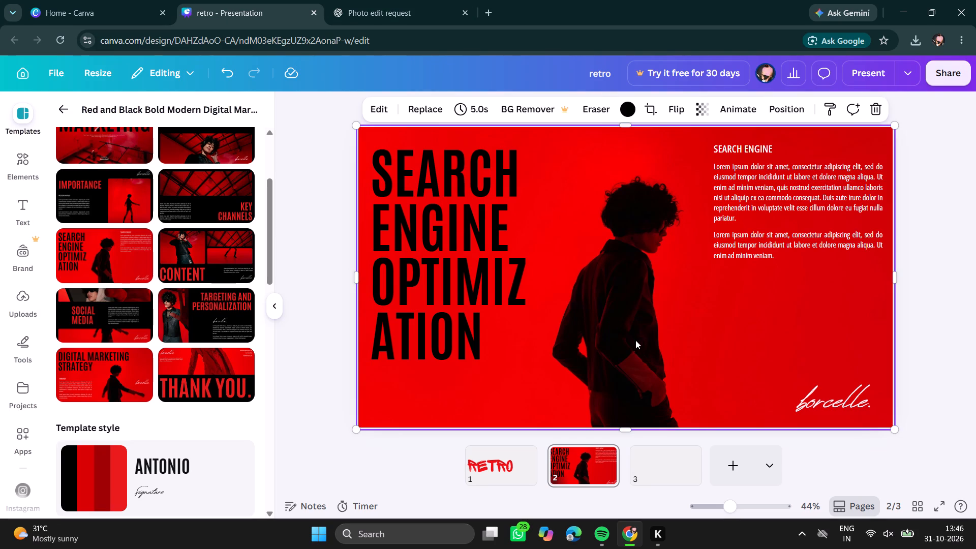
pyautogui.click(631, 364)
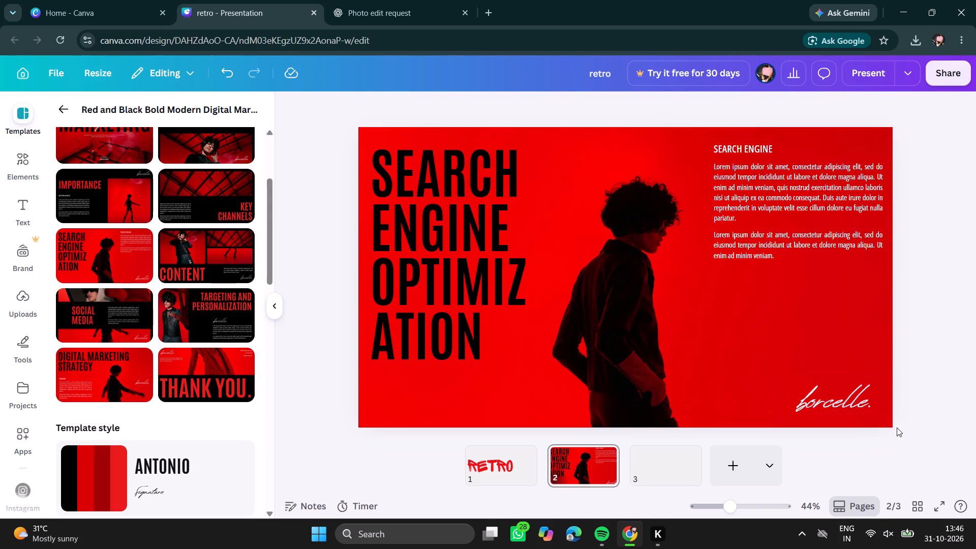
pyautogui.click(385, 402)
pyautogui.moveTo(357, 429); pyautogui.dragTo(460, 347)
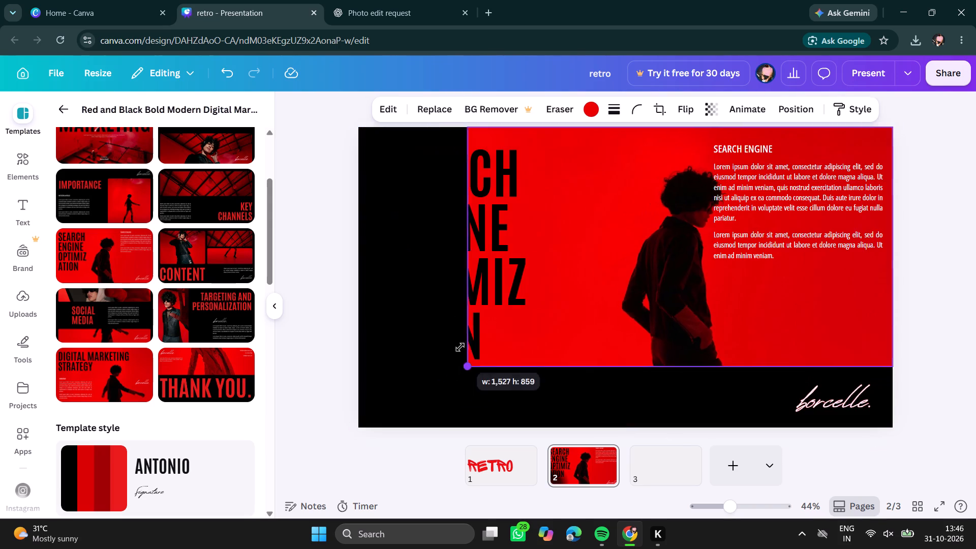
pyautogui.moveTo(460, 347); pyautogui.dragTo(338, 429)
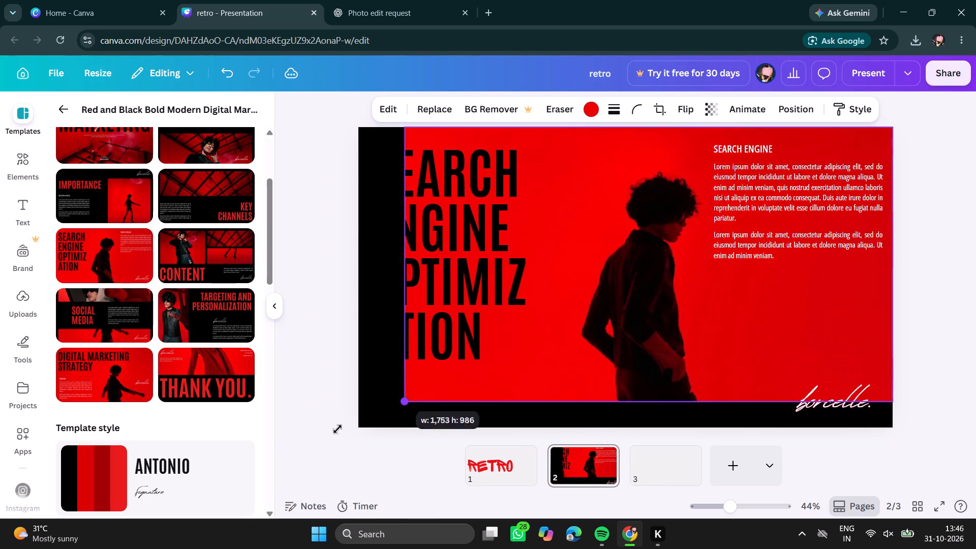
pyautogui.moveTo(338, 429); pyautogui.dragTo(305, 429)
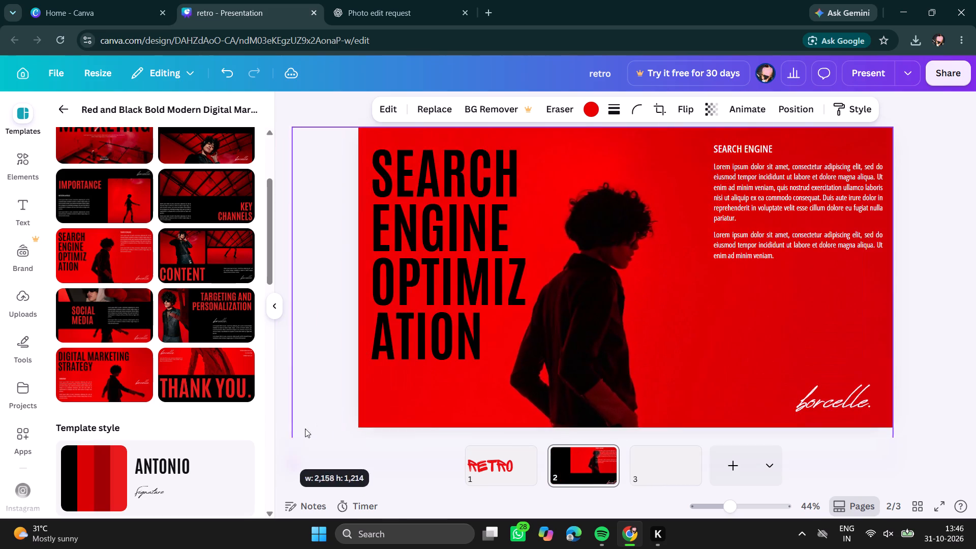
pyautogui.moveTo(305, 429); pyautogui.dragTo(368, 409)
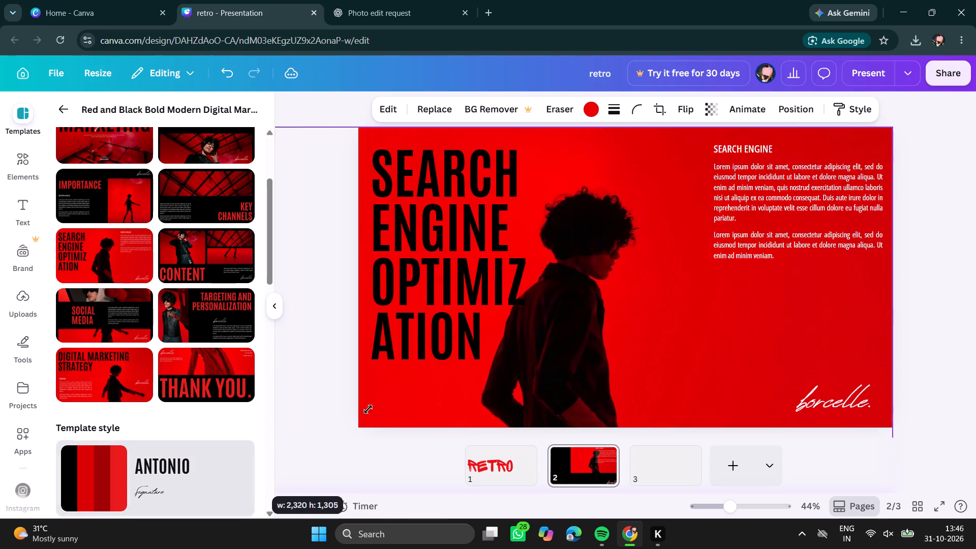
pyautogui.moveTo(368, 409); pyautogui.dragTo(247, 487)
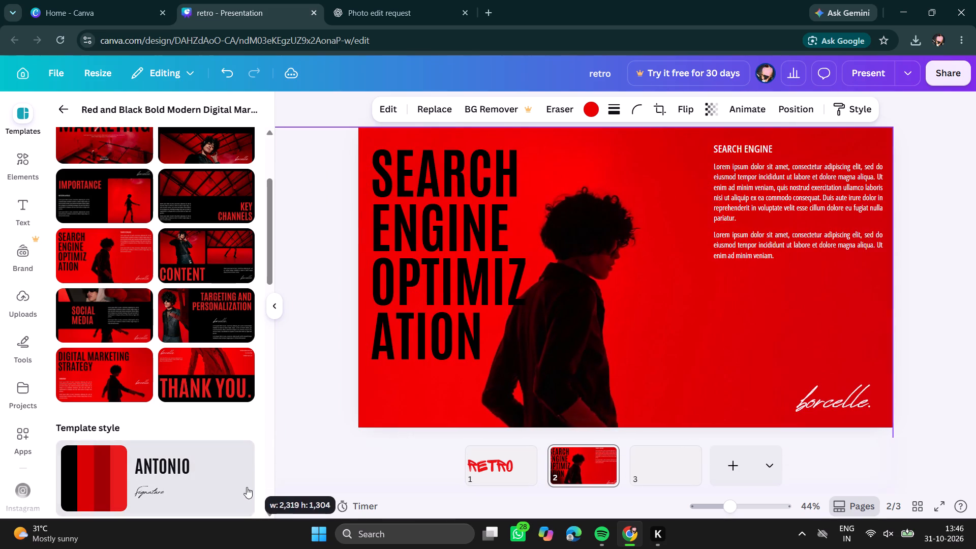
pyautogui.moveTo(247, 487); pyautogui.dragTo(153, 548)
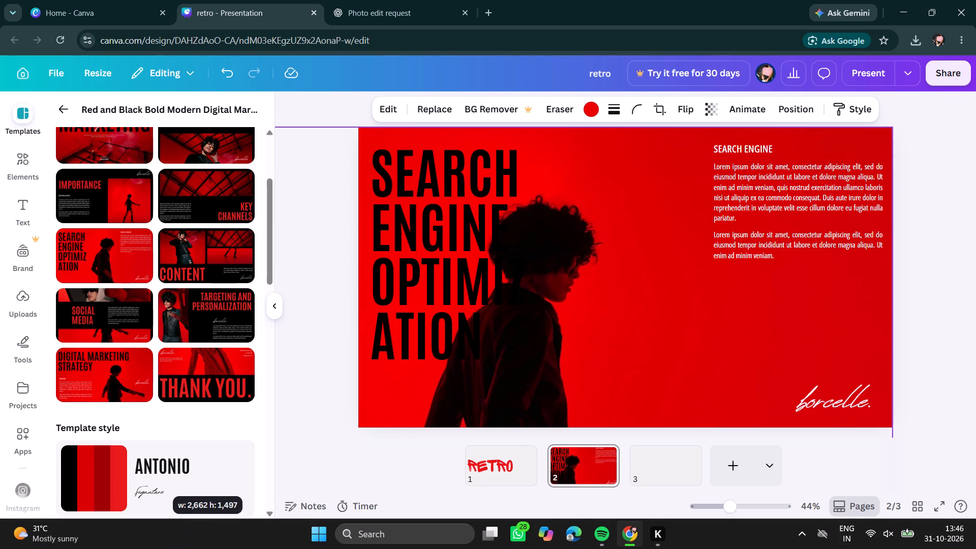
pyautogui.moveTo(153, 548); pyautogui.dragTo(264, 479)
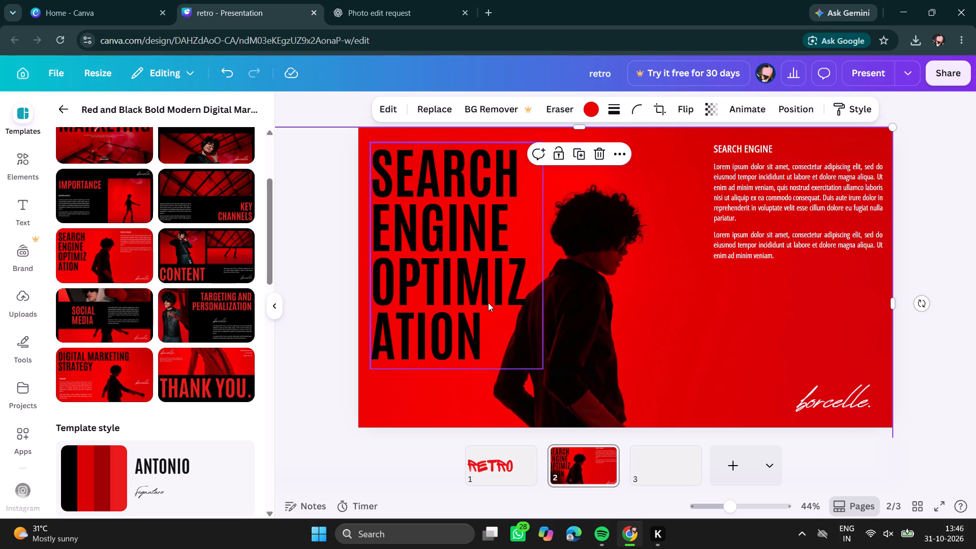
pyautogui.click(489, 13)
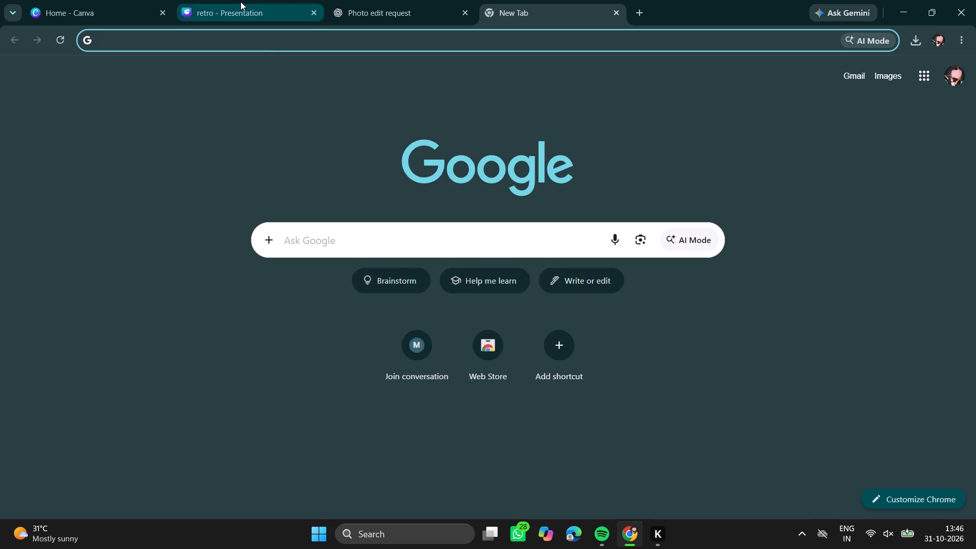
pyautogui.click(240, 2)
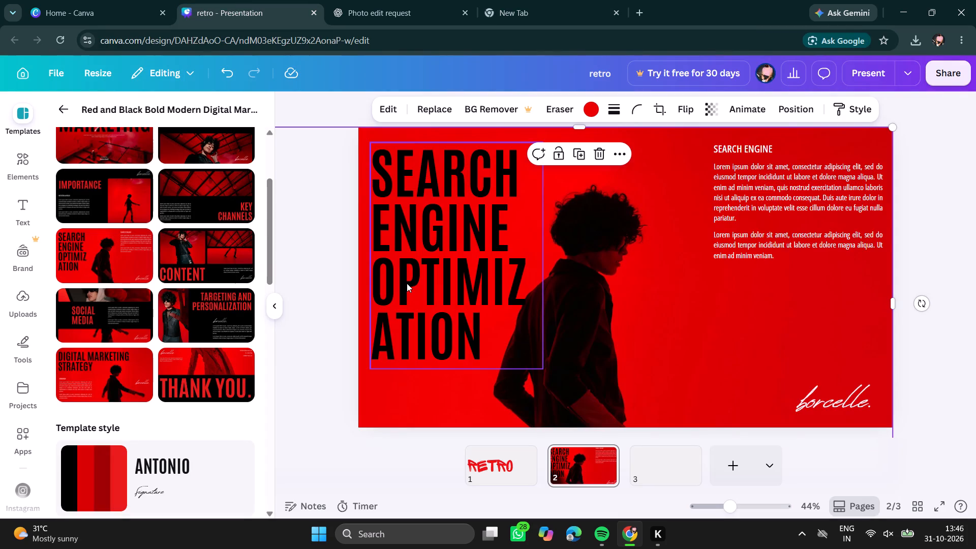
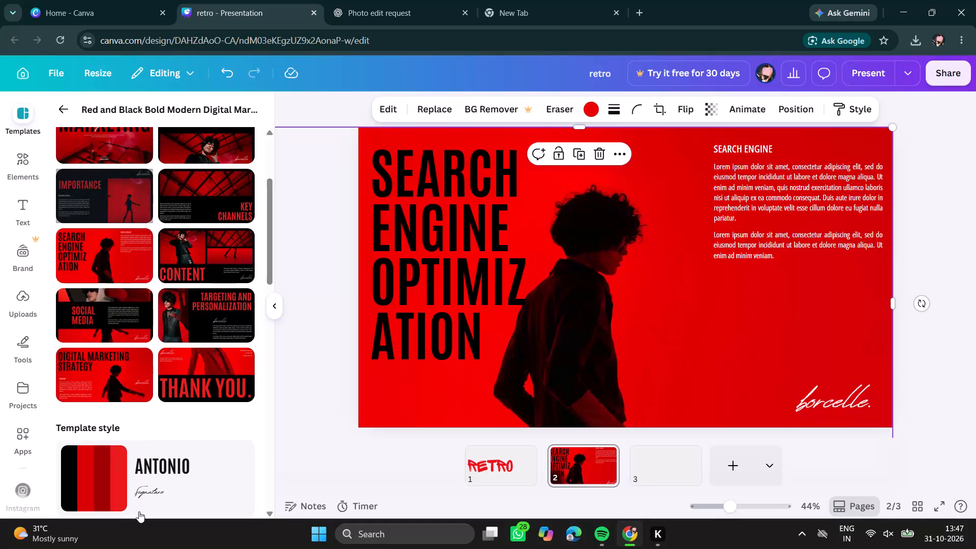
# Replace the page 2 layout with the template's "MARKETING digital" cover page.
pyautogui.scroll(4, 223, 320)
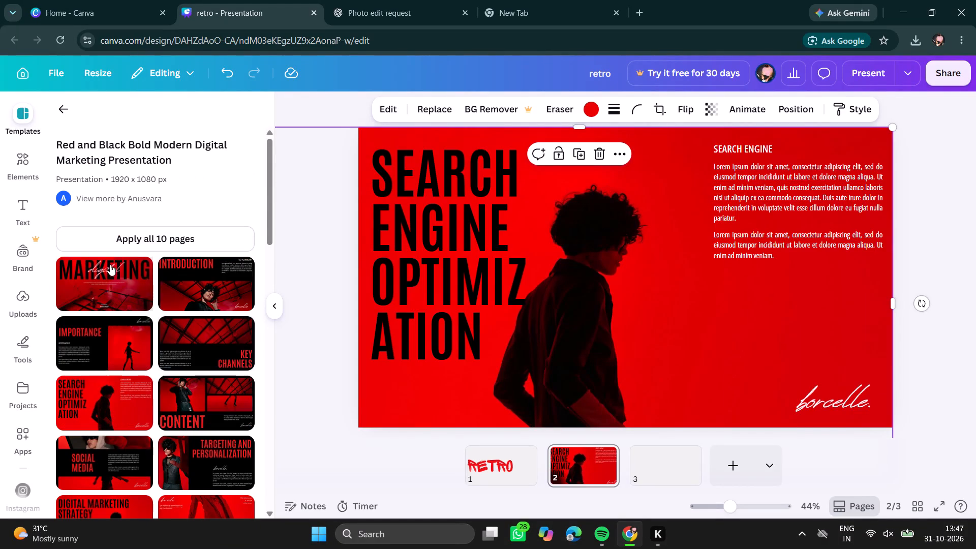
pyautogui.click(98, 280)
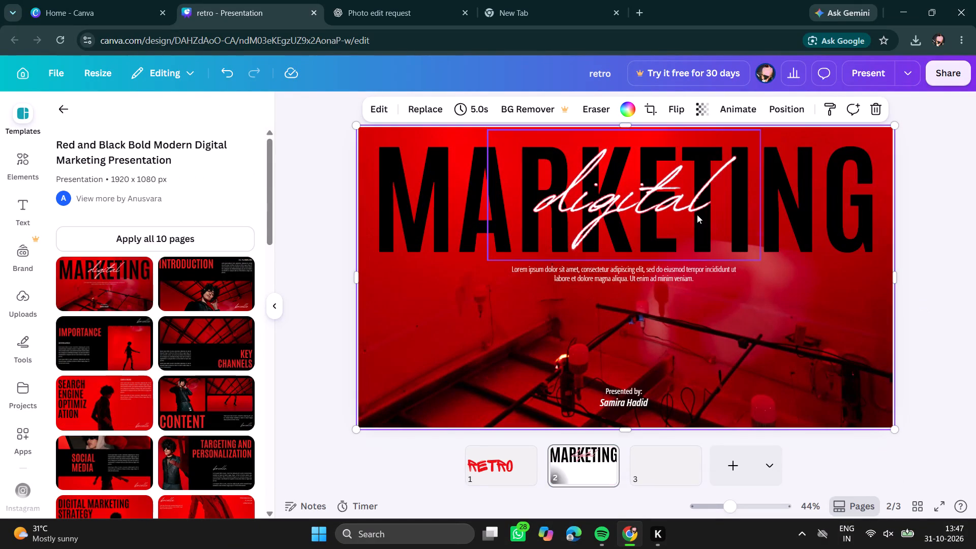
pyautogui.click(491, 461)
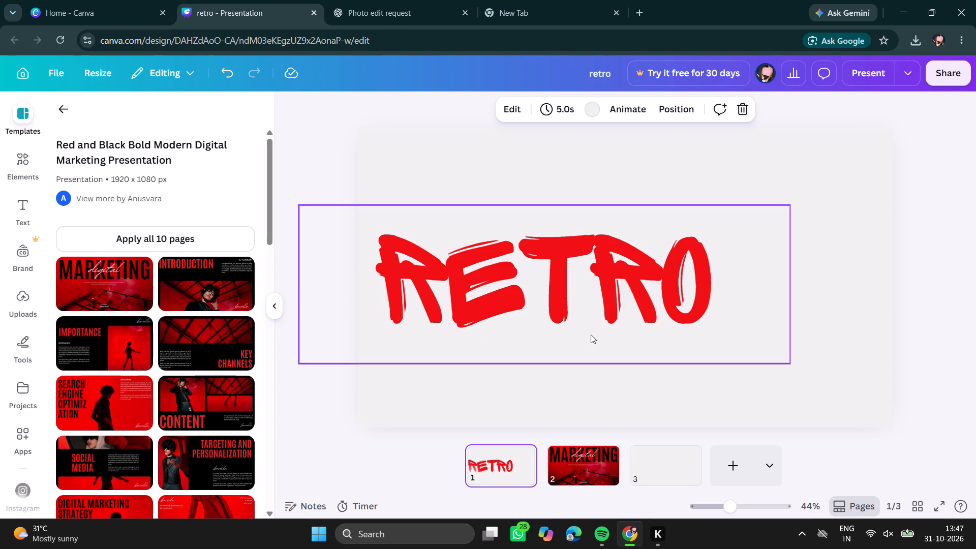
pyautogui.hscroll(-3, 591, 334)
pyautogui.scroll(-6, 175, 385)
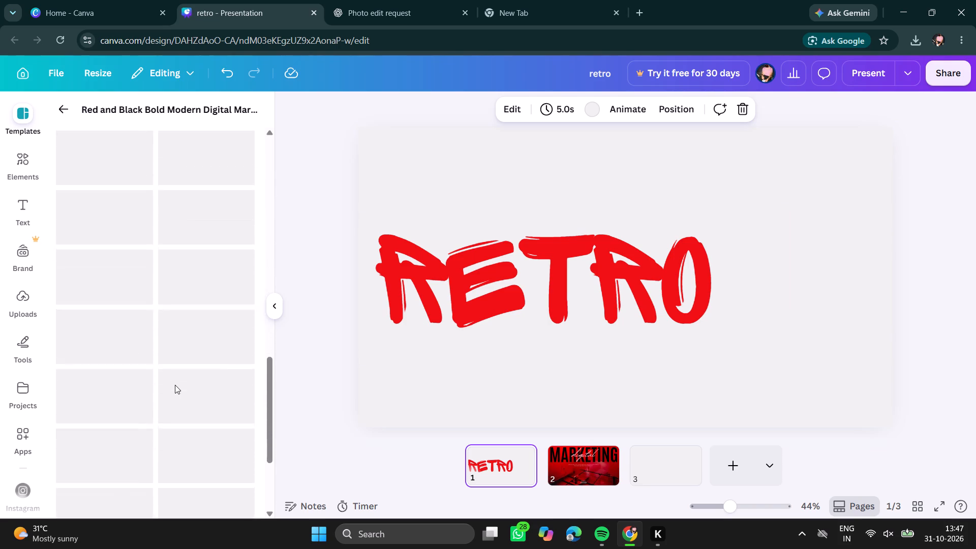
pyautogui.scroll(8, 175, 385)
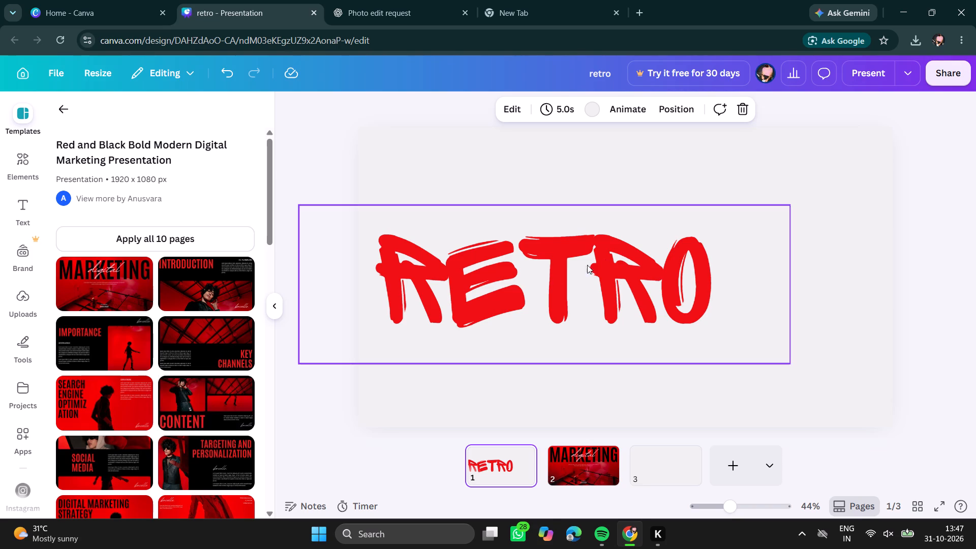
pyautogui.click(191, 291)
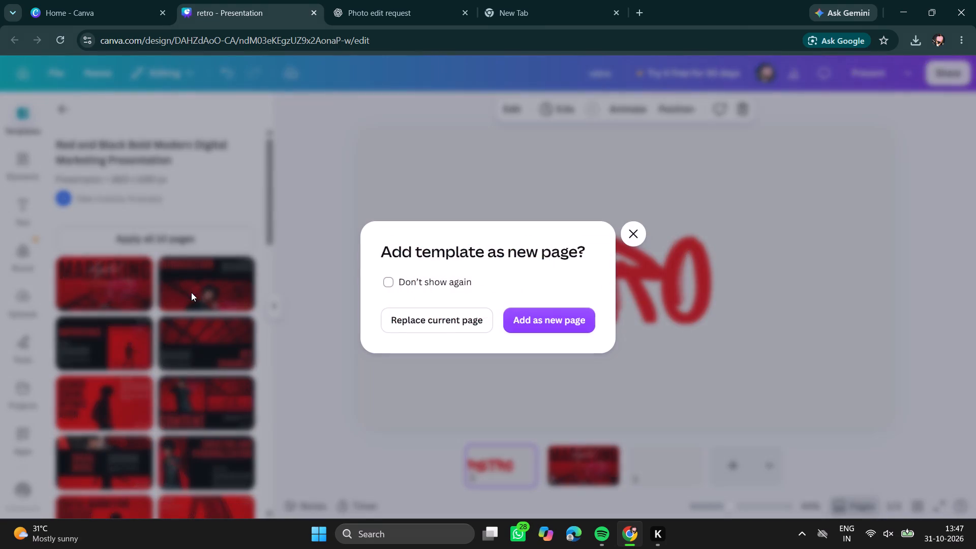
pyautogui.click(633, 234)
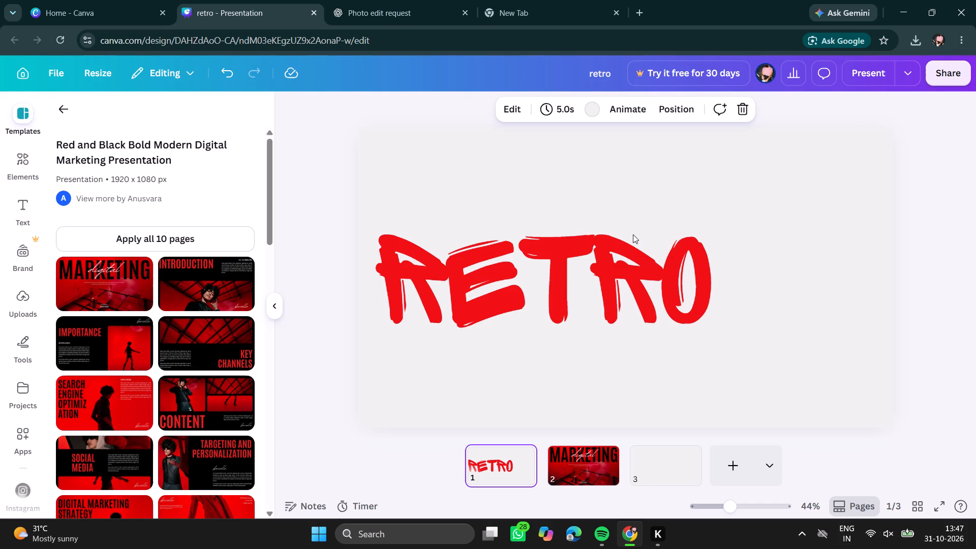
# Look through the presentation's three pages to compare the RETRO title page with the applied template cover.
pyautogui.scroll(-3, 460, 380)
pyautogui.hscroll(-2, 539, 256)
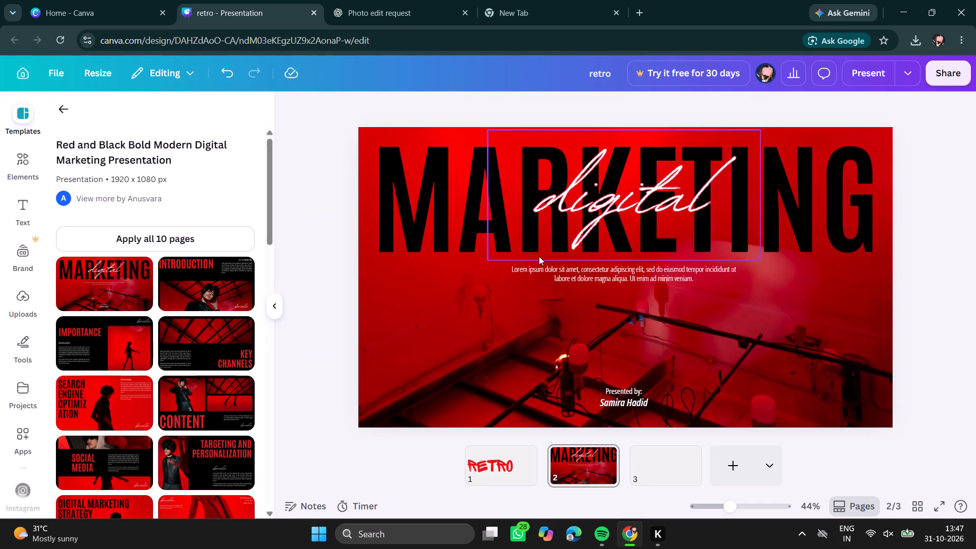
pyautogui.scroll(-6, 539, 256)
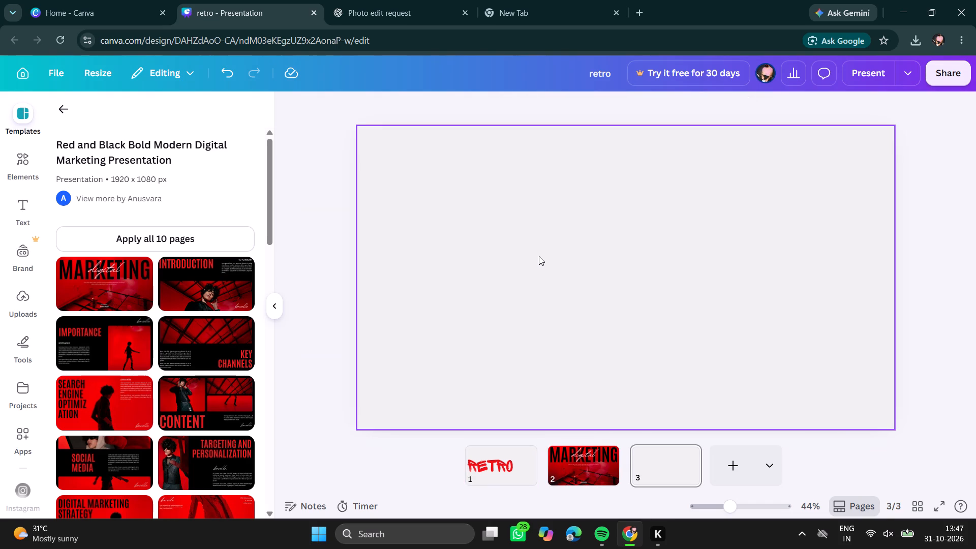
pyautogui.scroll(-5, 539, 256)
pyautogui.scroll(5, 539, 256)
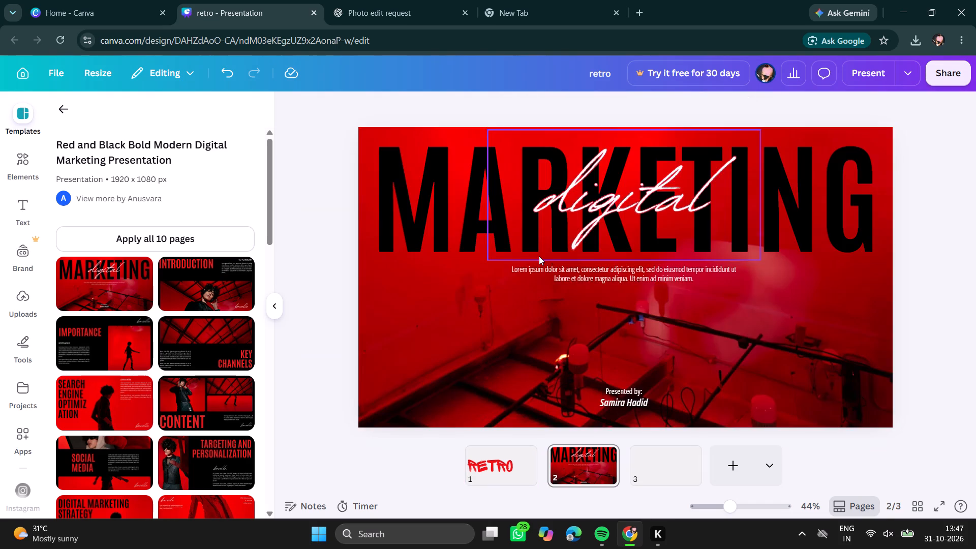
pyautogui.scroll(8, 539, 256)
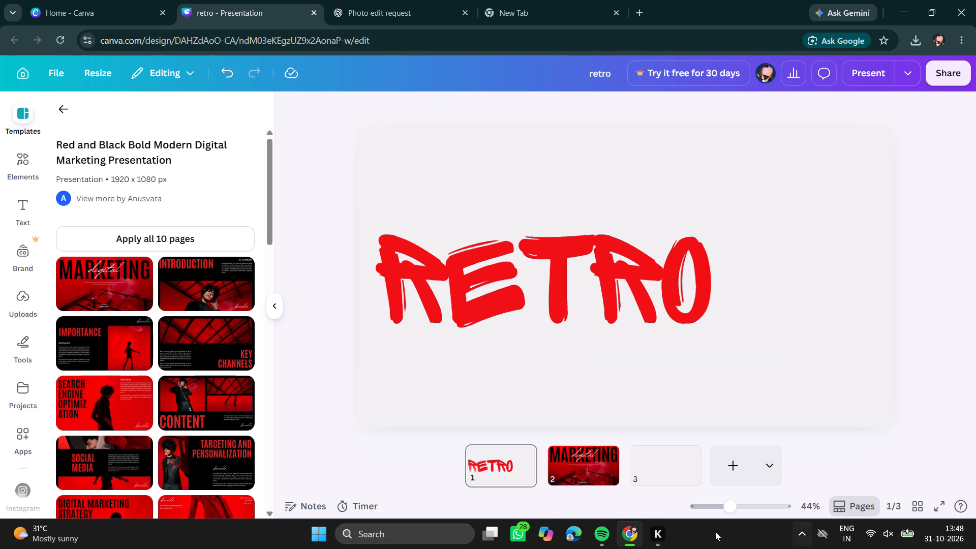
# Apply the template's "SEARCH ENGINE OPTIMIZATION" page to the blank page 3.
pyautogui.click(594, 457)
pyautogui.click(654, 472)
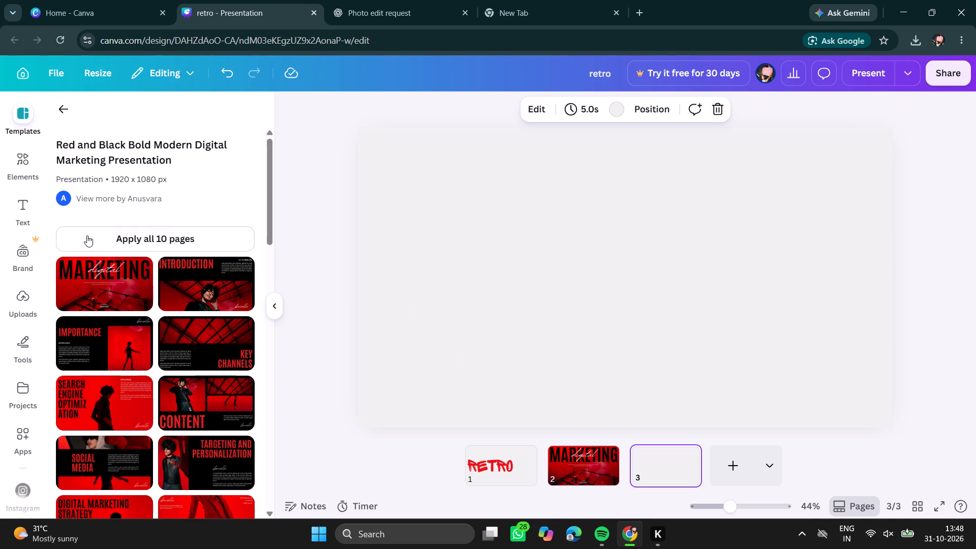
pyautogui.click(118, 406)
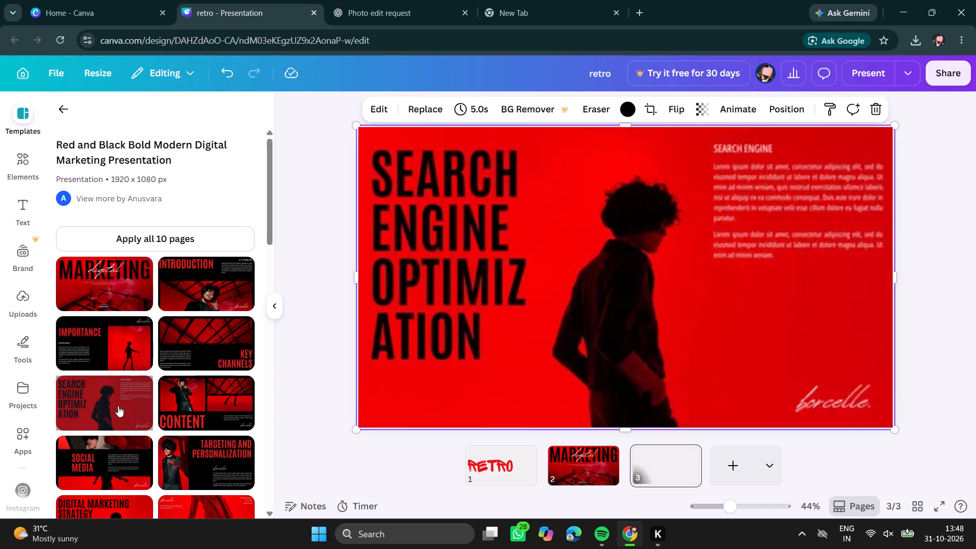
# Select the large "SEARCH ENGINE OPTIMIZATION" heading on page 3.
pyautogui.click(493, 253)
pyautogui.click(485, 344)
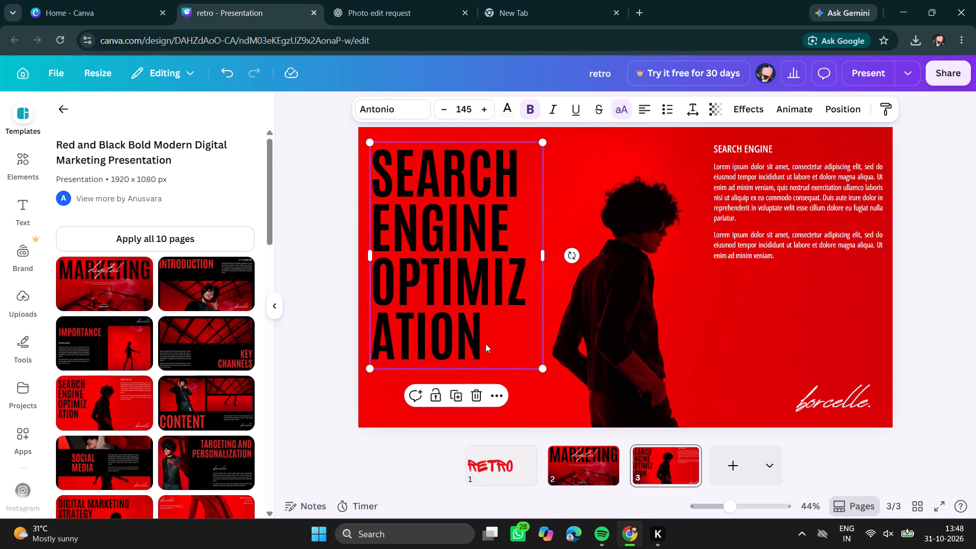
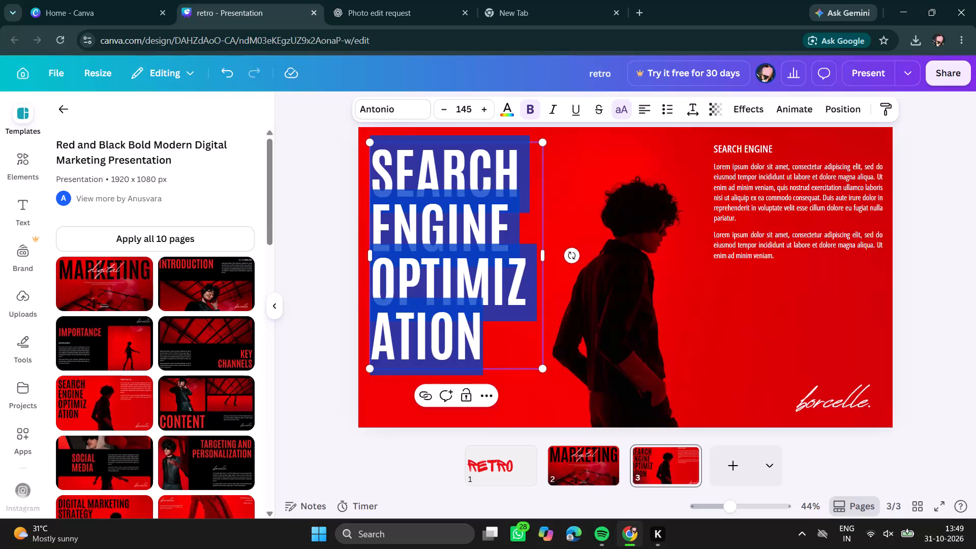
# Delete all the "SEARCH ENGINE OPTIMIZATION" text from the large heading on page 3, keeping the text box.
pyautogui.press('BackSpace')
pyautogui.press('BackSpace')
pyautogui.press('BackSpace')
pyautogui.press('BackSpace')
pyautogui.press('BackSpace')
pyautogui.press('BackSpace')
pyautogui.press('BackSpace')
pyautogui.press('BackSpace')
pyautogui.press('BackSpace')
pyautogui.press('BackSpace')
pyautogui.press('BackSpace')
pyautogui.press('BackSpace')
pyautogui.press('BackSpace')
pyautogui.press('BackSpace')
pyautogui.press('BackSpace')
pyautogui.press('BackSpace')
pyautogui.press('BackSpace')
pyautogui.press('BackSpace')
pyautogui.press('BackSpace')
pyautogui.press('BackSpace')
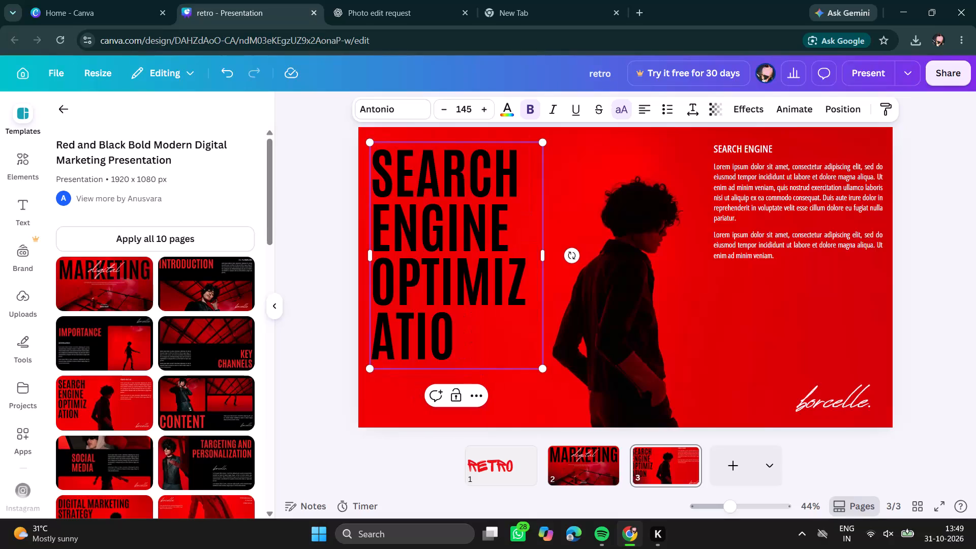
pyautogui.press('BackSpace')
pyautogui.press('BackSpace')
pyautogui.press('BackSpace')
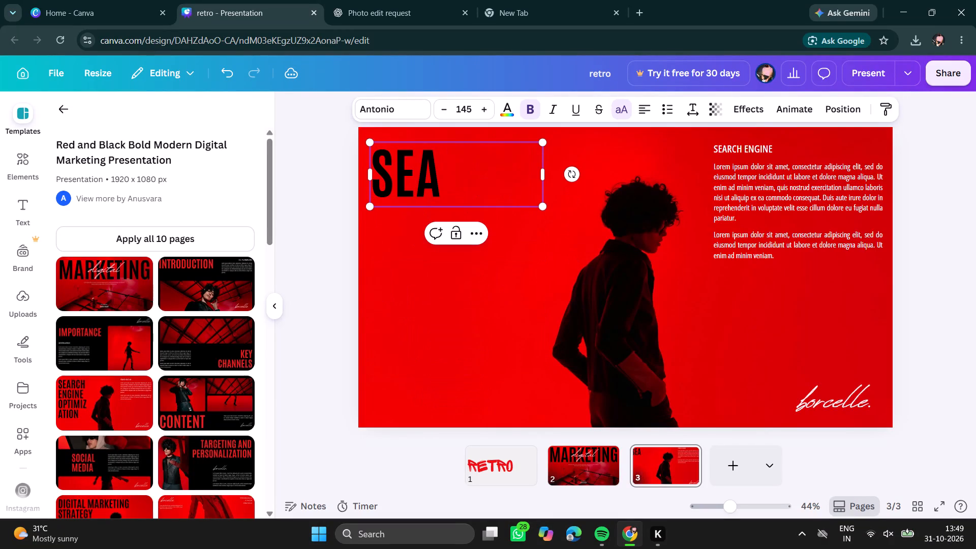
pyautogui.press('BackSpace')
pyautogui.press('BackSpace')
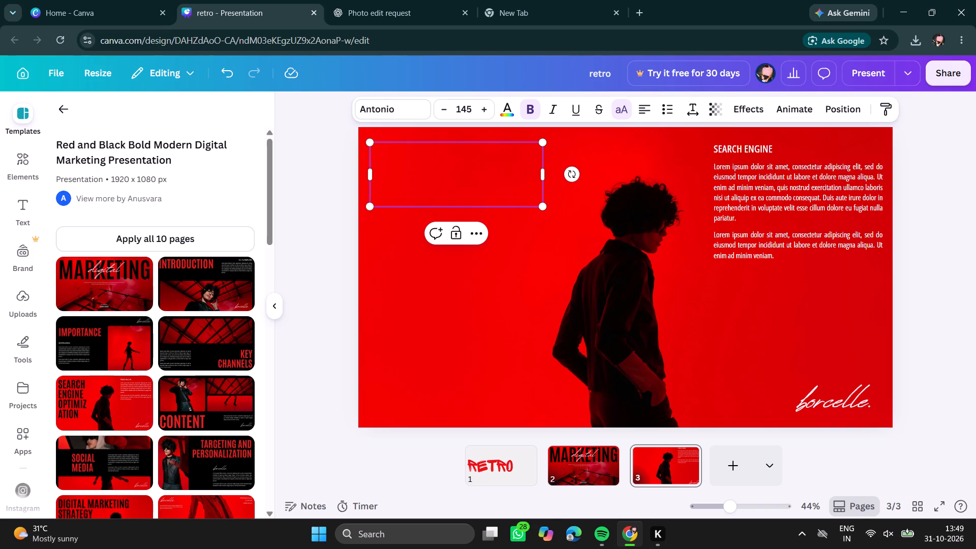
# Enter "PEOPLE" as the first line of the emptied page 3 heading.
pyautogui.press('b')
pyautogui.press('BackSpace')
pyautogui.write('pse')
pyautogui.press('BackSpace')
pyautogui.press('BackSpace')
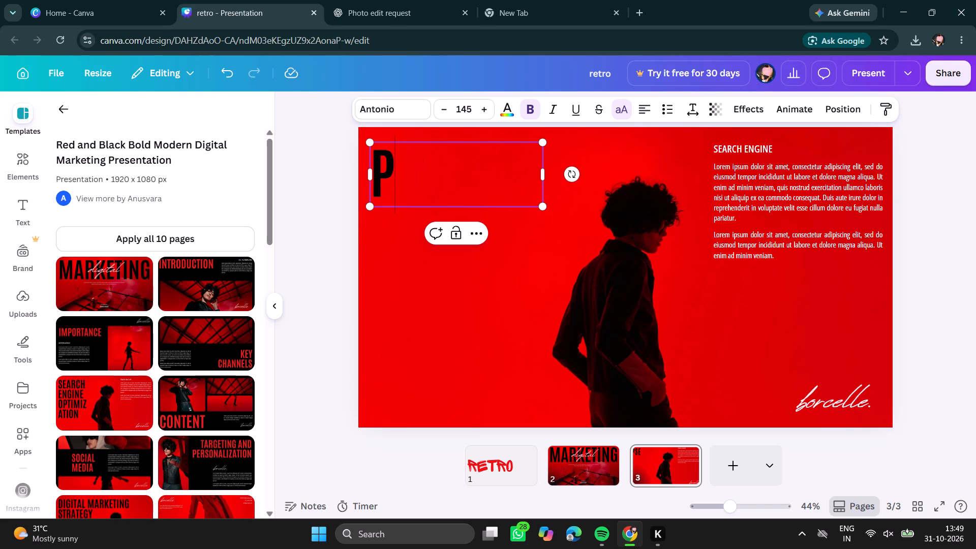
pyautogui.press('e')
pyautogui.write('opke')
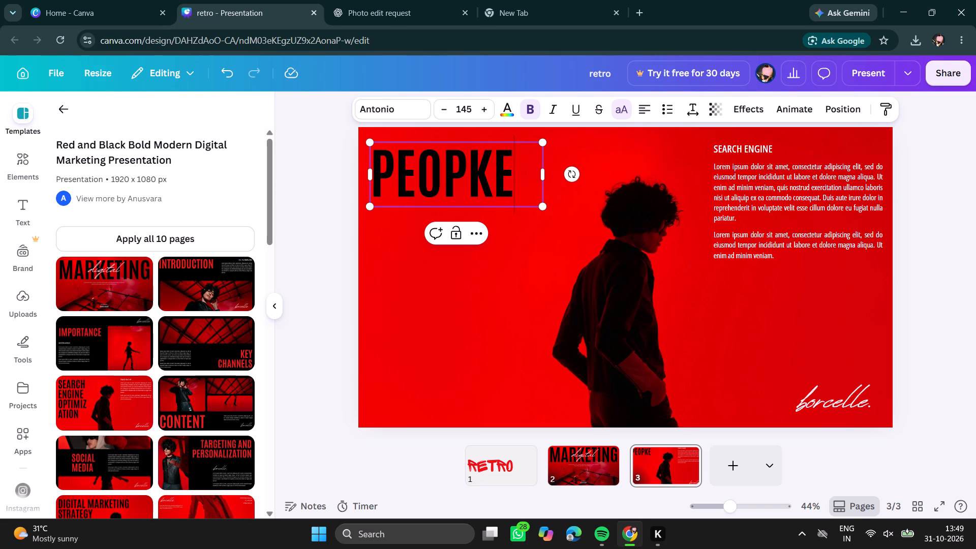
pyautogui.press('BackSpace')
pyautogui.press('BackSpace')
pyautogui.write('le')
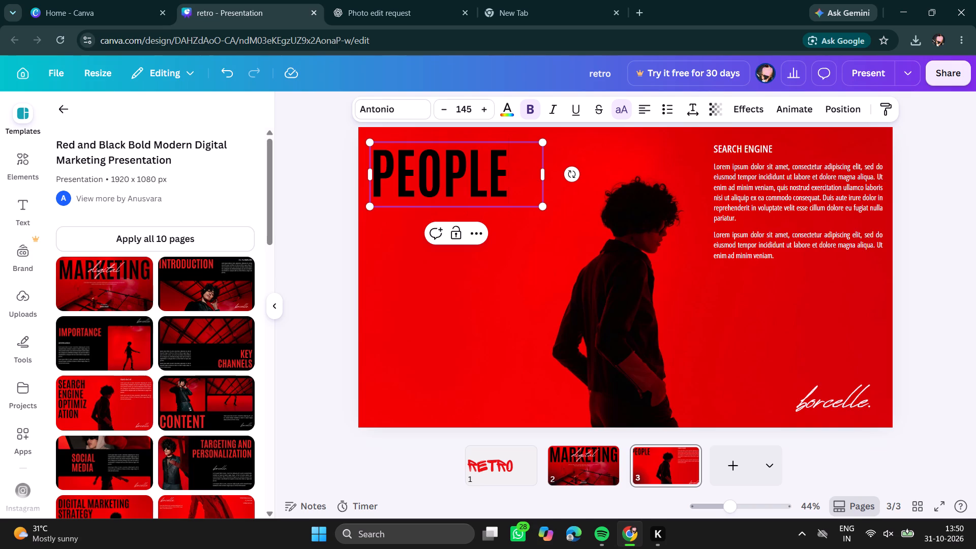
pyautogui.press('space')
# Add a second heading line reading "ONLY SEE" below "PEOPLE", with its font size reduced to 133.
pyautogui.press('Return')
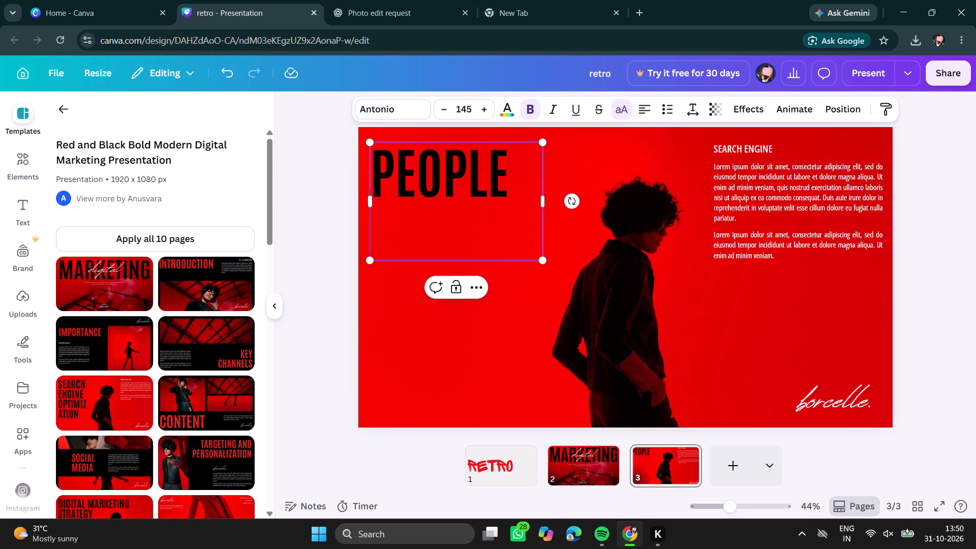
pyautogui.write('onl')
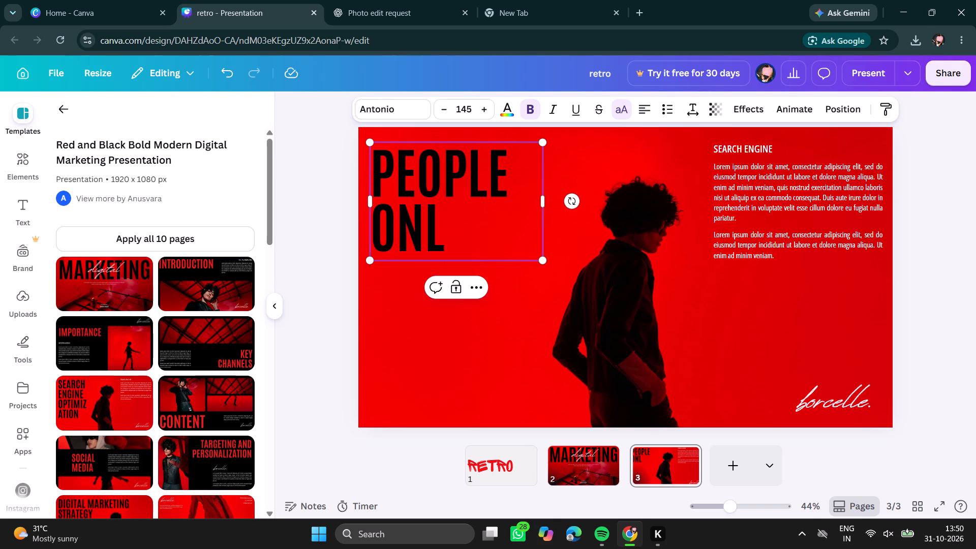
pyautogui.press('BackSpace')
pyautogui.press('BackSpace')
pyautogui.press('BackSpace')
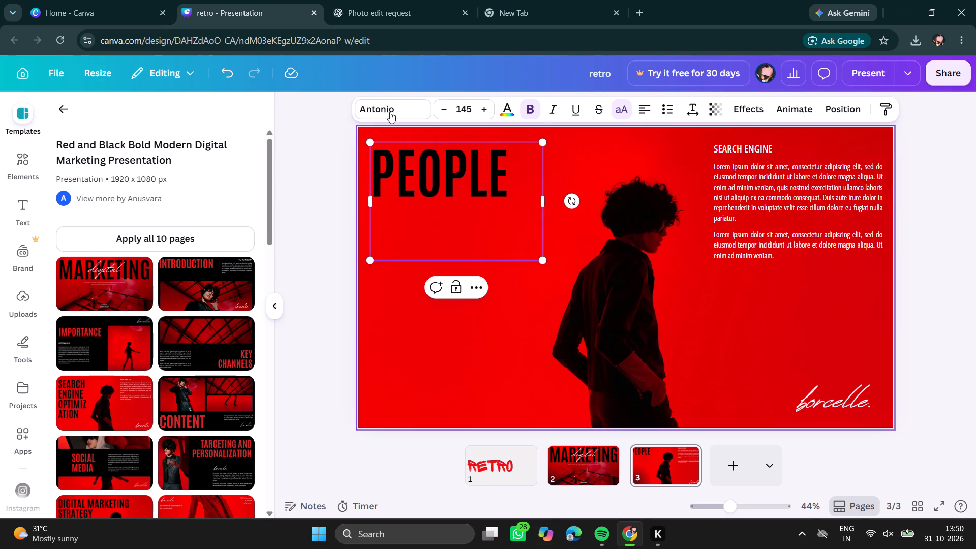
pyautogui.tripleClick(442, 108)
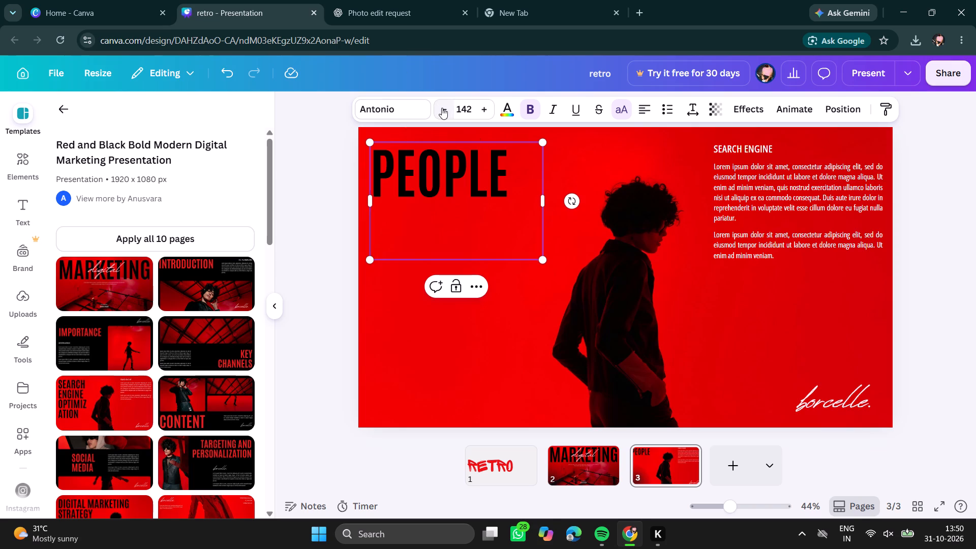
pyautogui.tripleClick(442, 108)
pyautogui.click(442, 108)
pyautogui.write('on')
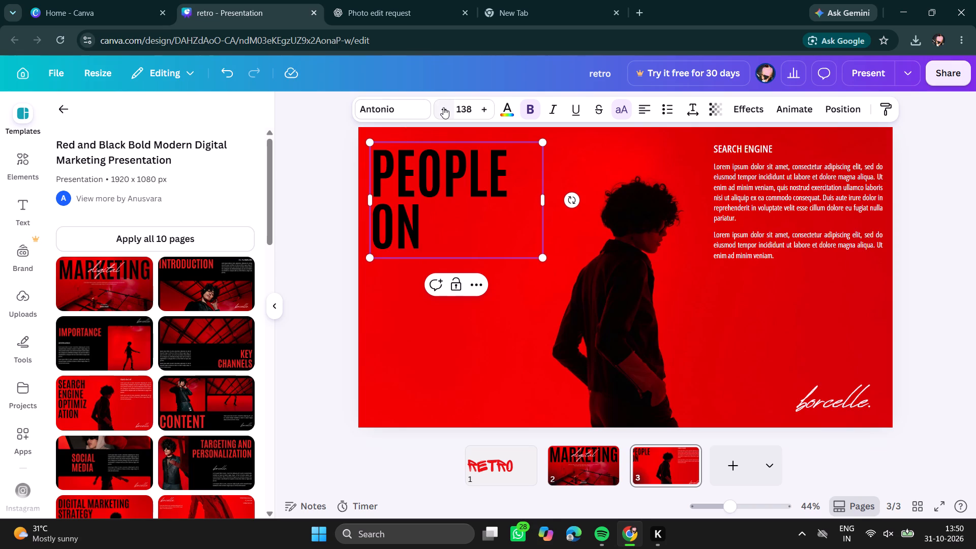
pyautogui.press('BackSpace')
pyautogui.press('BackSpace')
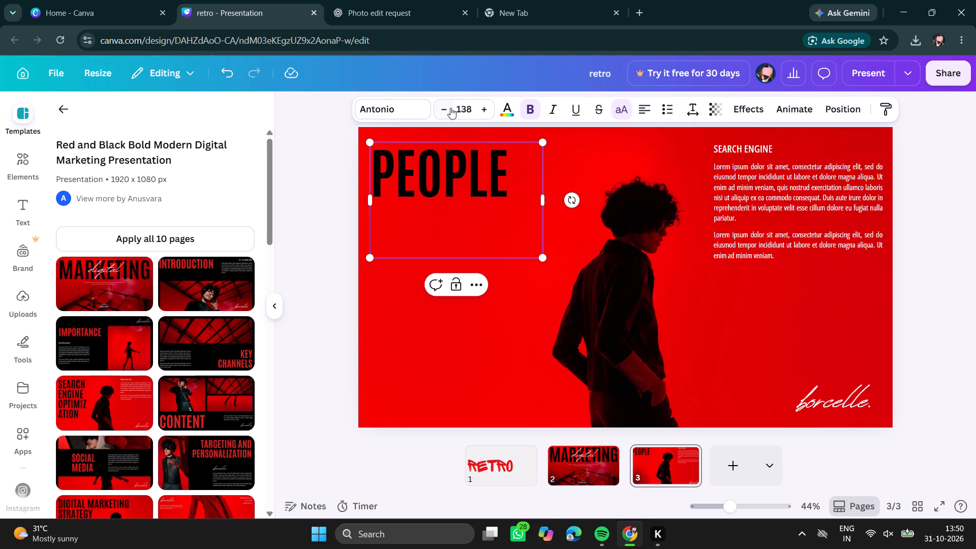
pyautogui.tripleClick(450, 108)
pyautogui.doubleClick(450, 108)
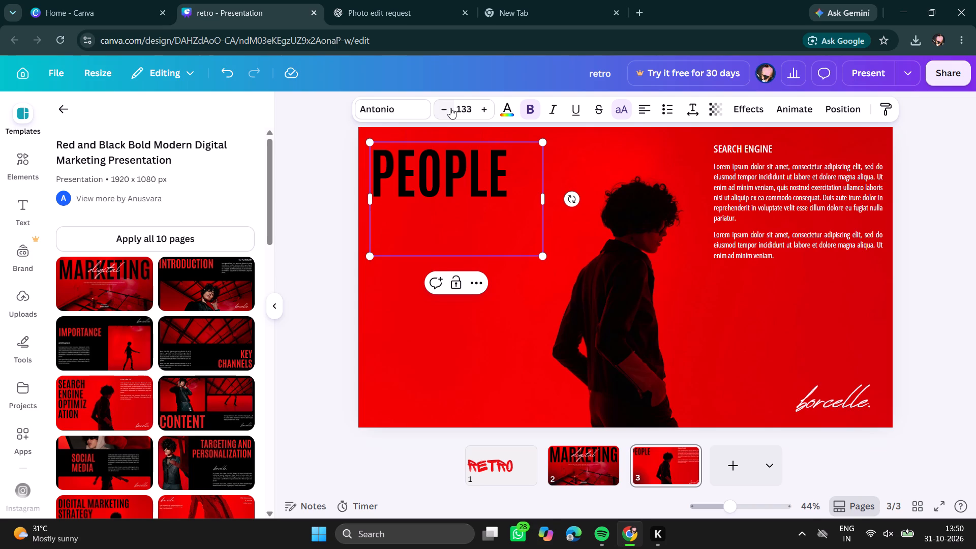
pyautogui.press('o')
pyautogui.write('nly')
pyautogui.press('space')
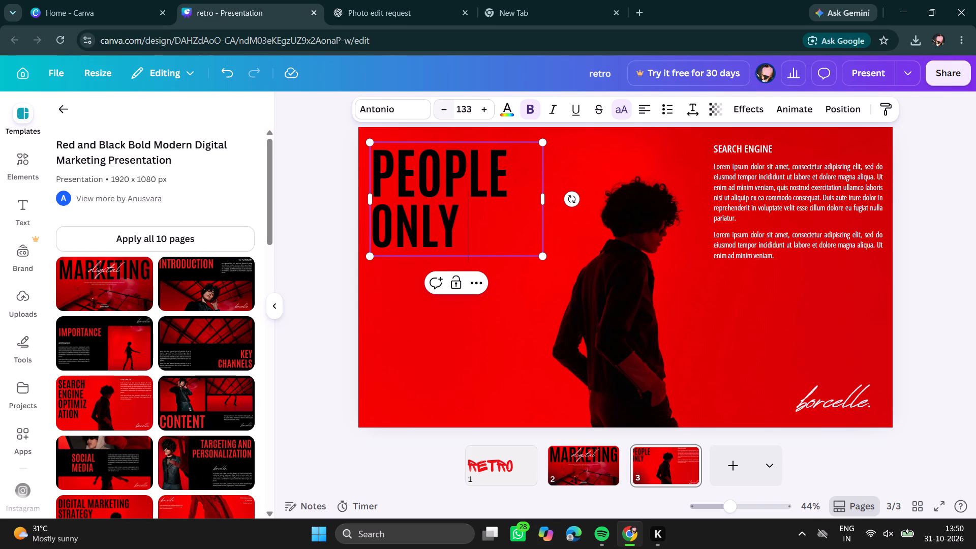
pyautogui.write('see')
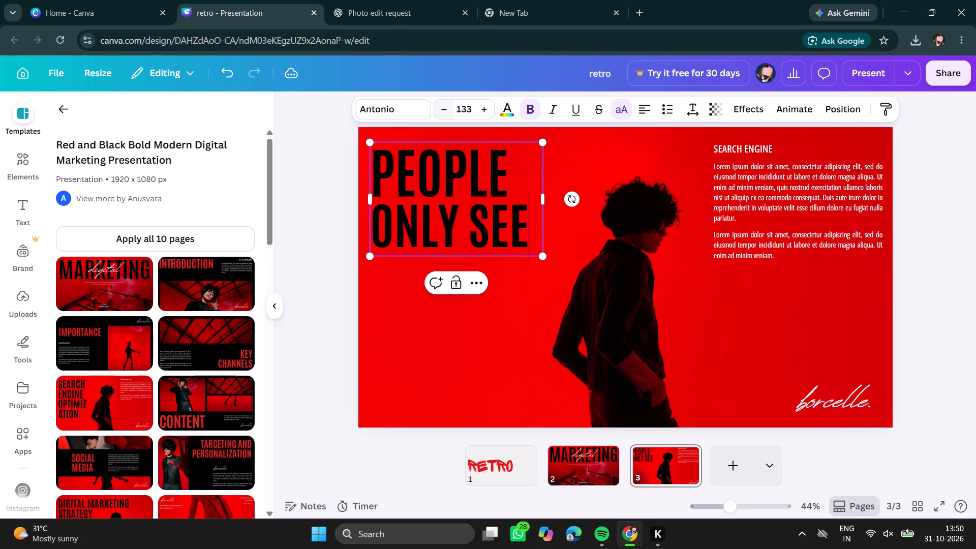
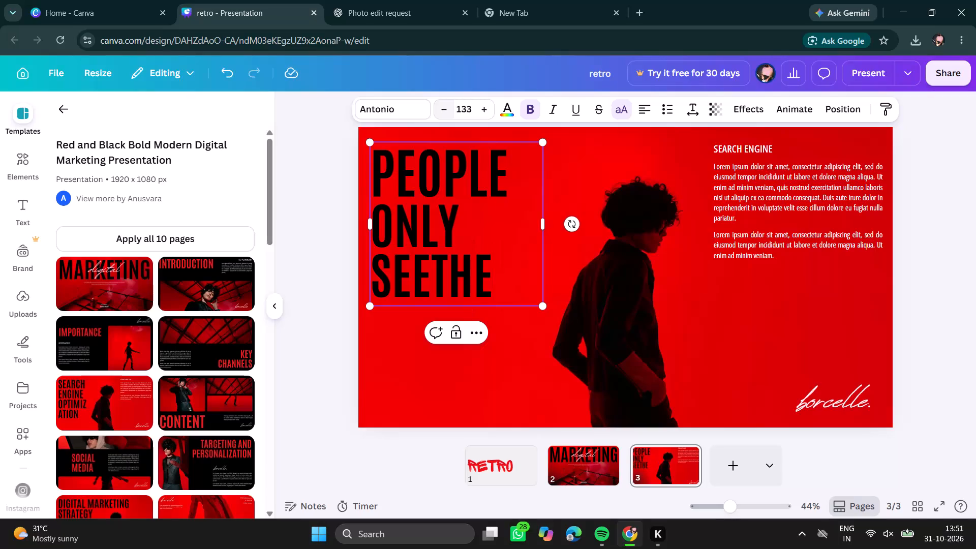
# Continue page 3's heading after "ONLY SEE" with "THE DECISION YOU MADE", starting on a new line.
pyautogui.press('BackSpace')
pyautogui.press('BackSpace')
pyautogui.press('BackSpace')
pyautogui.press('BackSpace')
pyautogui.press('Return')
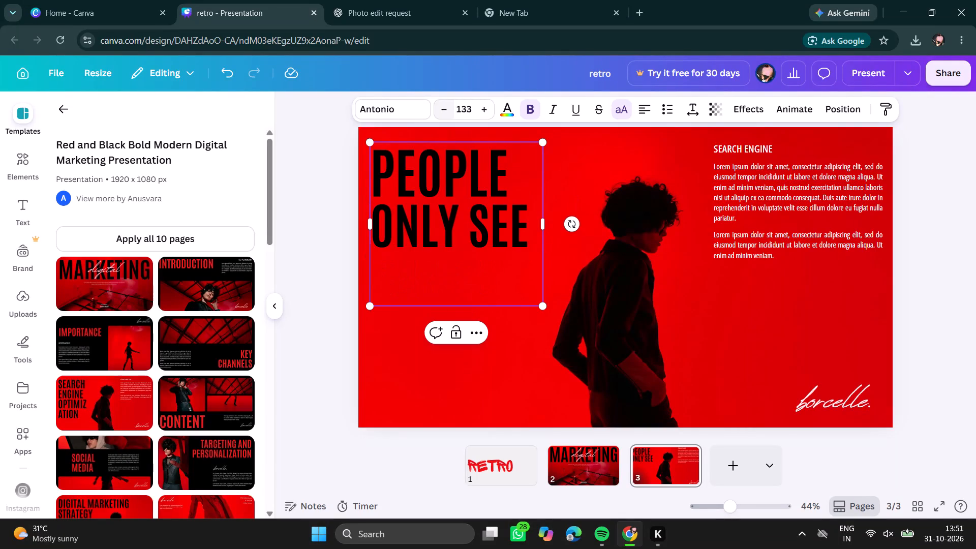
pyautogui.write('the')
pyautogui.press('space')
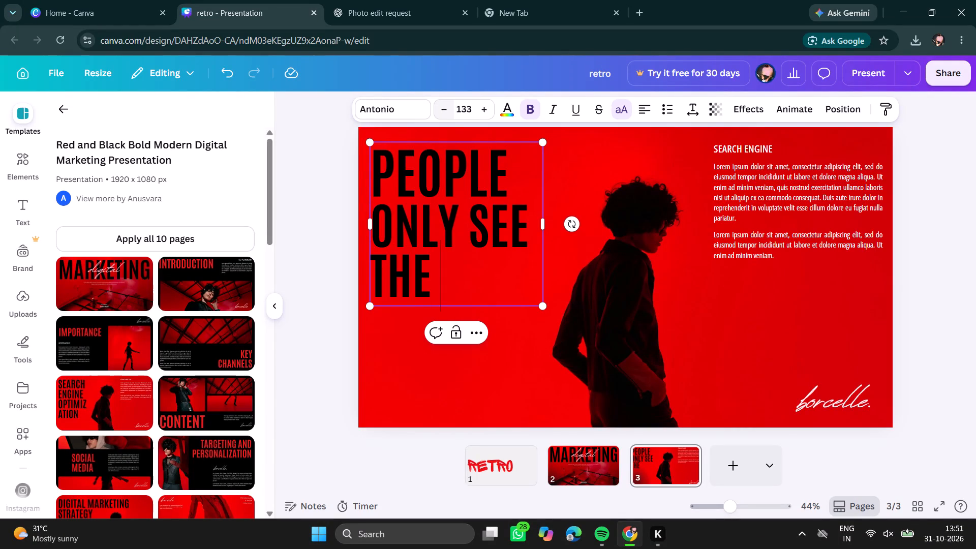
pyautogui.write('de')
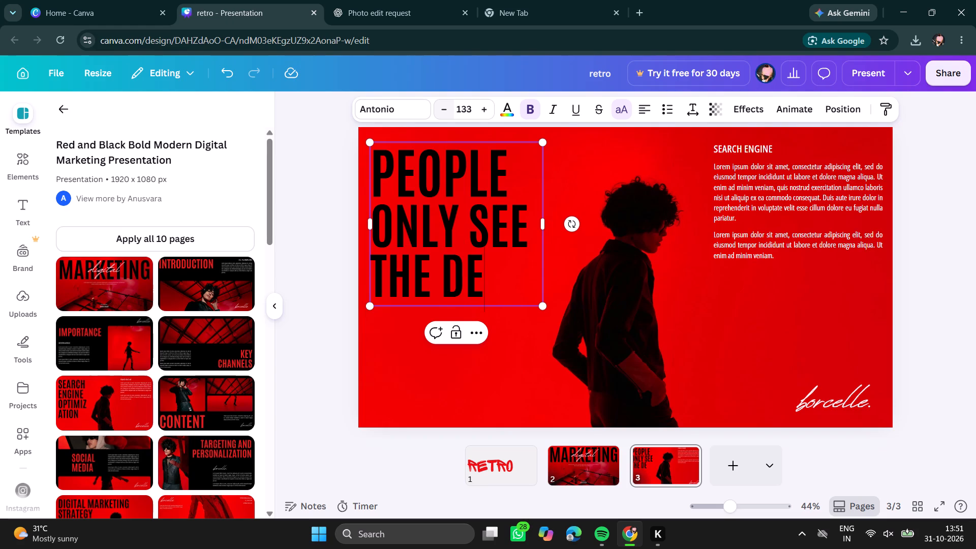
pyautogui.press('c')
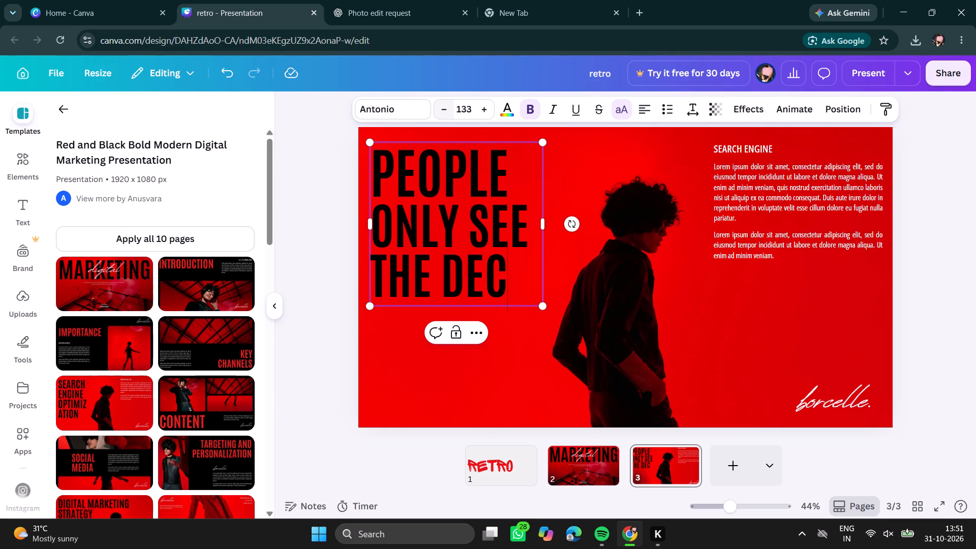
pyautogui.write('ision')
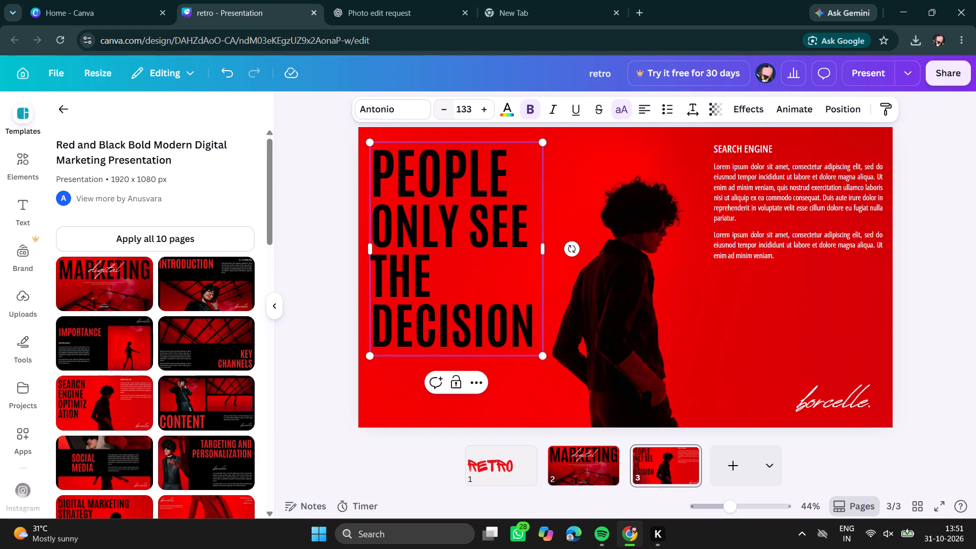
pyautogui.press('space')
pyautogui.write('you')
pyautogui.press('space')
pyautogui.press('space')
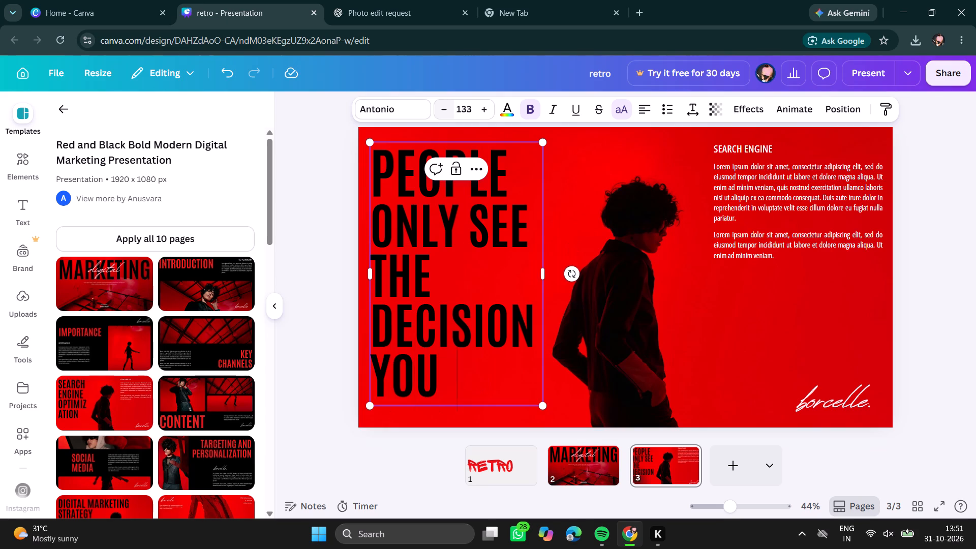
pyautogui.press('BackSpace')
pyautogui.write('made')
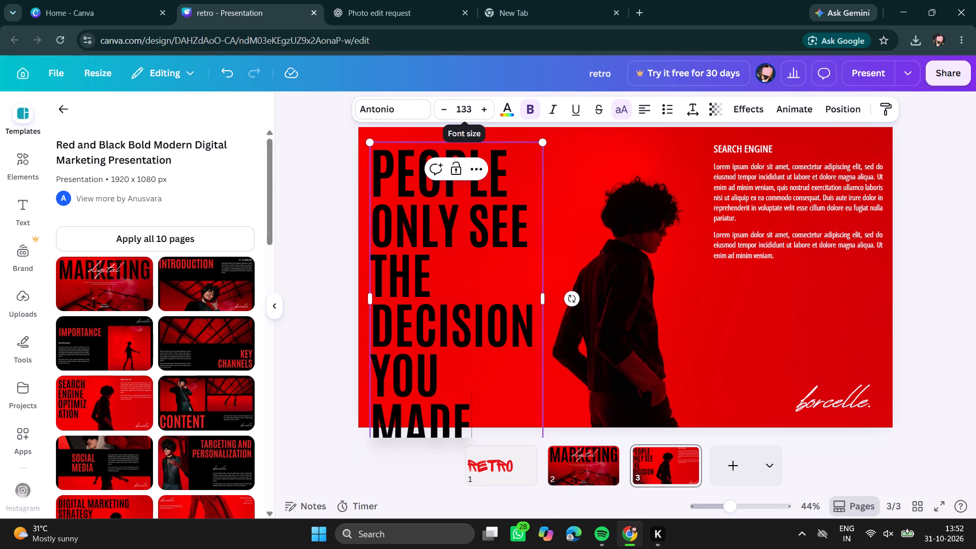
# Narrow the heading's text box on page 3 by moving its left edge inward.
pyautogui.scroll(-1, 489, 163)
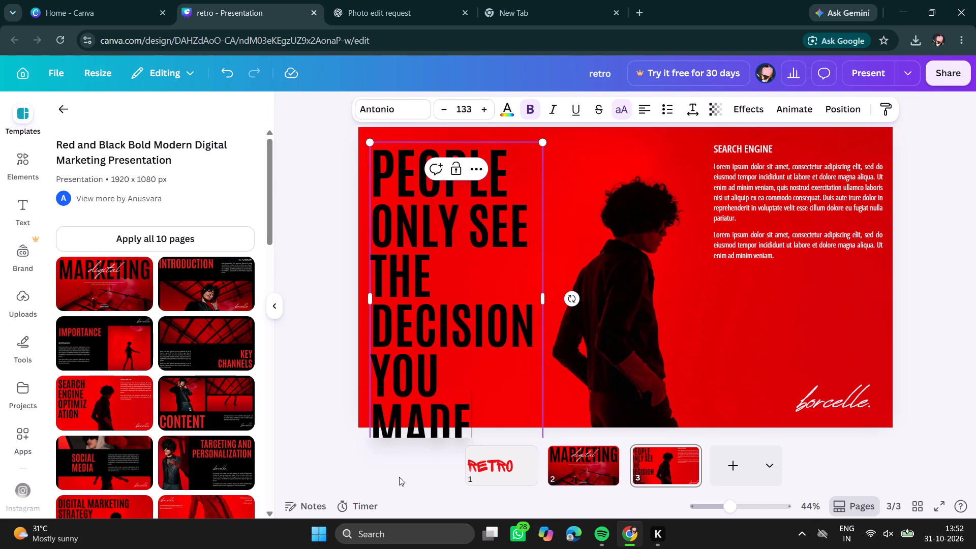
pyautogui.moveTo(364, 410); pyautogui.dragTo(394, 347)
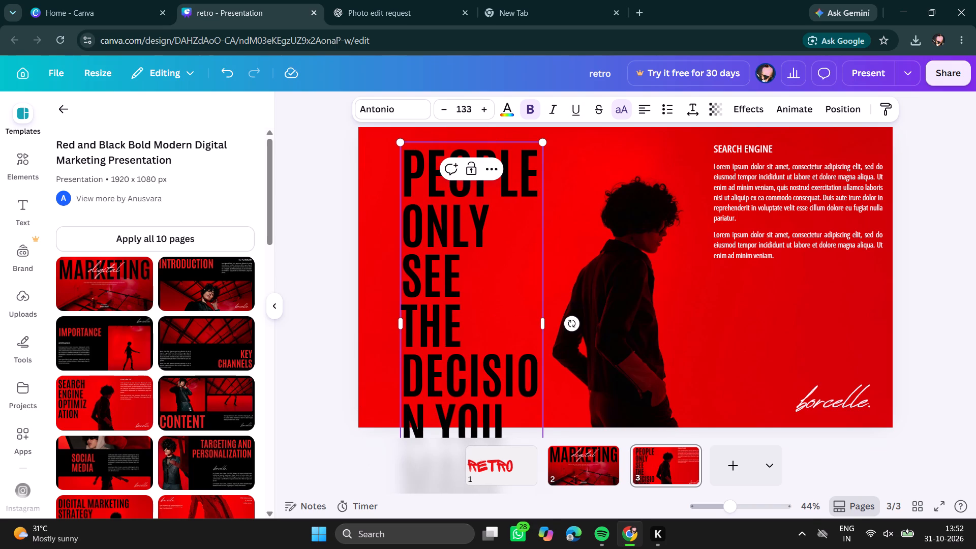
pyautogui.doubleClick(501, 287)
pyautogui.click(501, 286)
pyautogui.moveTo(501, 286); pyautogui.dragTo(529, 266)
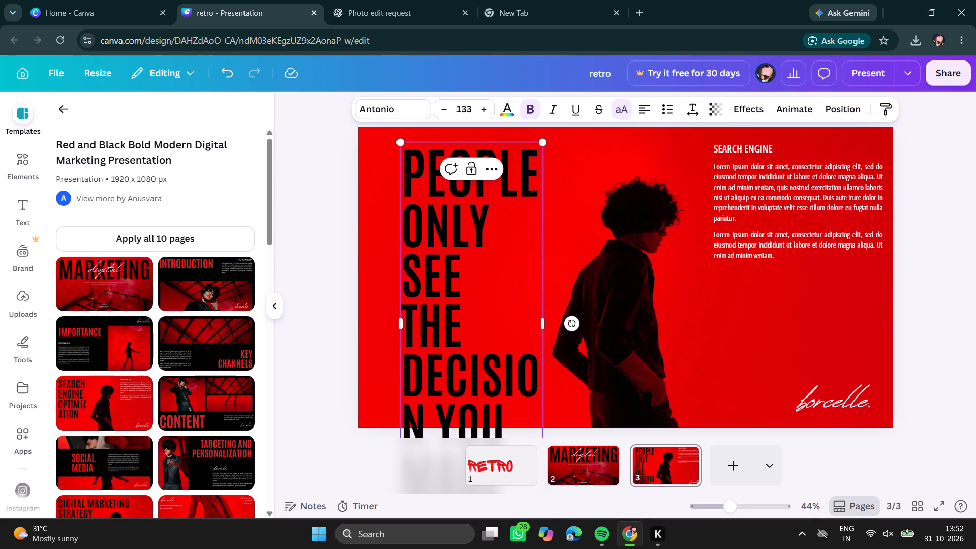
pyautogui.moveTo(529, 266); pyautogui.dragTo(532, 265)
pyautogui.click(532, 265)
# Scale the heading down so all its lines fit on page 3, and place it in the page's upper-left corner.
pyautogui.moveTo(521, 140); pyautogui.dragTo(515, 49)
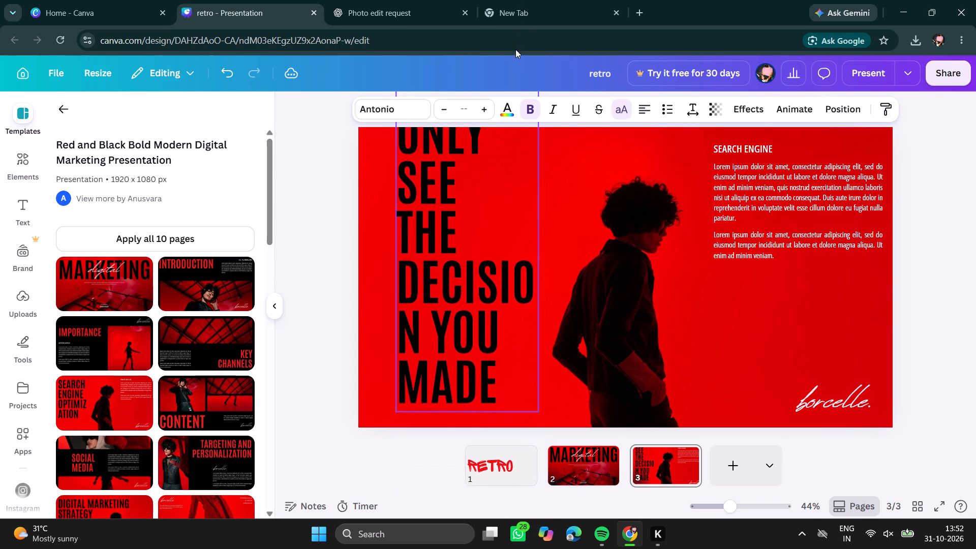
pyautogui.moveTo(515, 49); pyautogui.dragTo(511, 63)
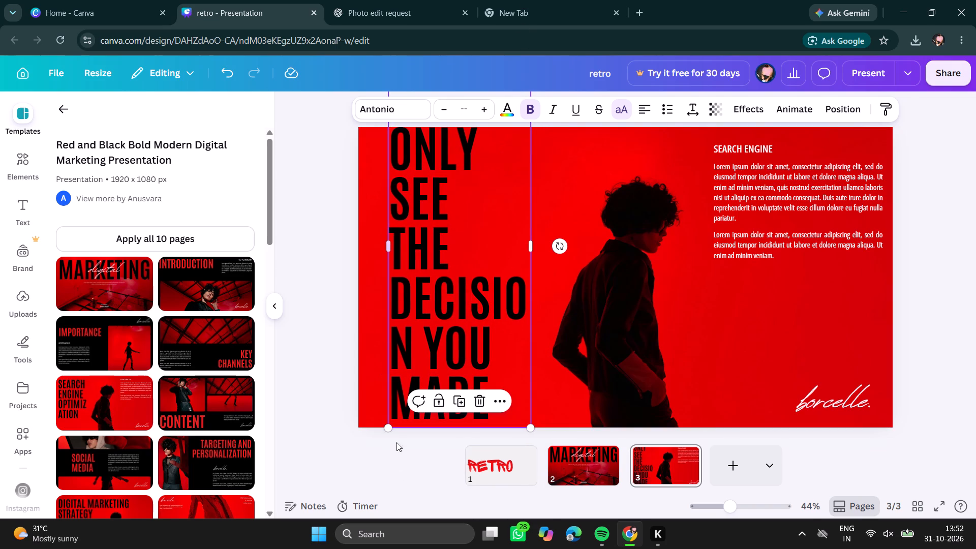
pyautogui.moveTo(385, 425); pyautogui.dragTo(390, 260)
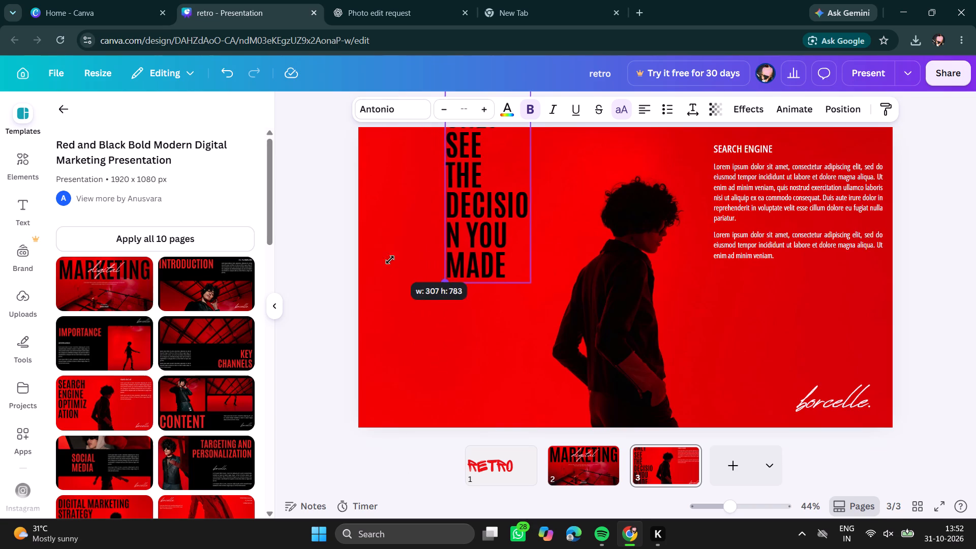
pyautogui.moveTo(390, 260); pyautogui.dragTo(388, 268)
pyautogui.moveTo(474, 214); pyautogui.dragTo(415, 284)
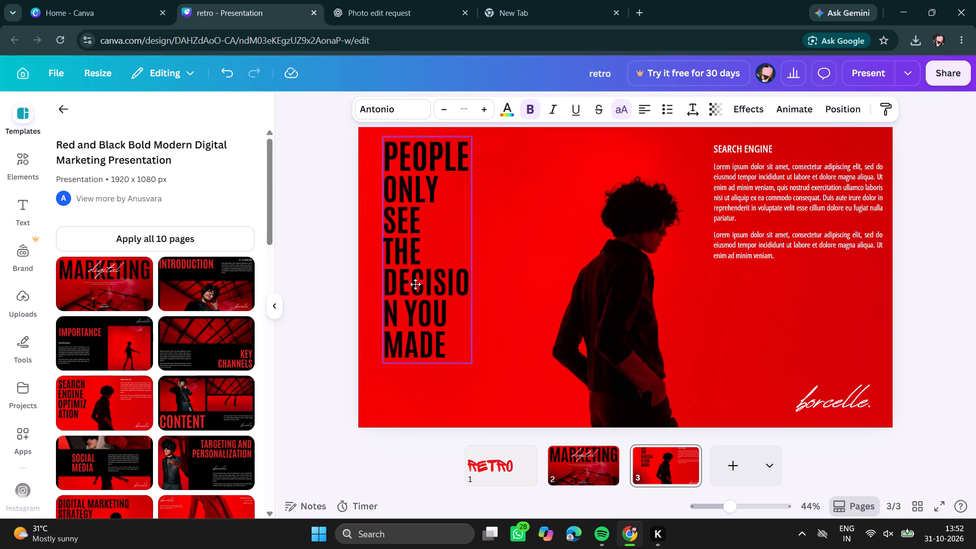
pyautogui.moveTo(415, 284); pyautogui.dragTo(399, 282)
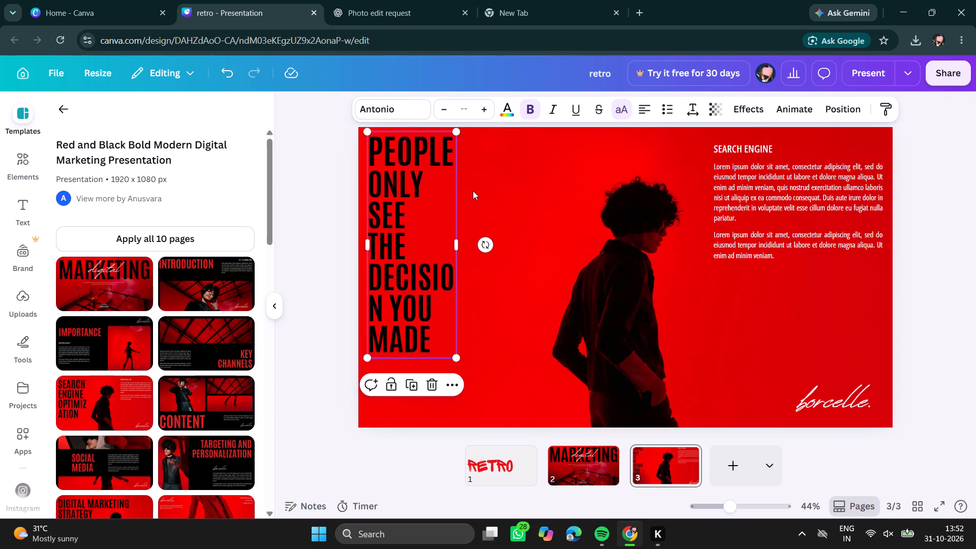
pyautogui.moveTo(456, 133); pyautogui.dragTo(447, 198)
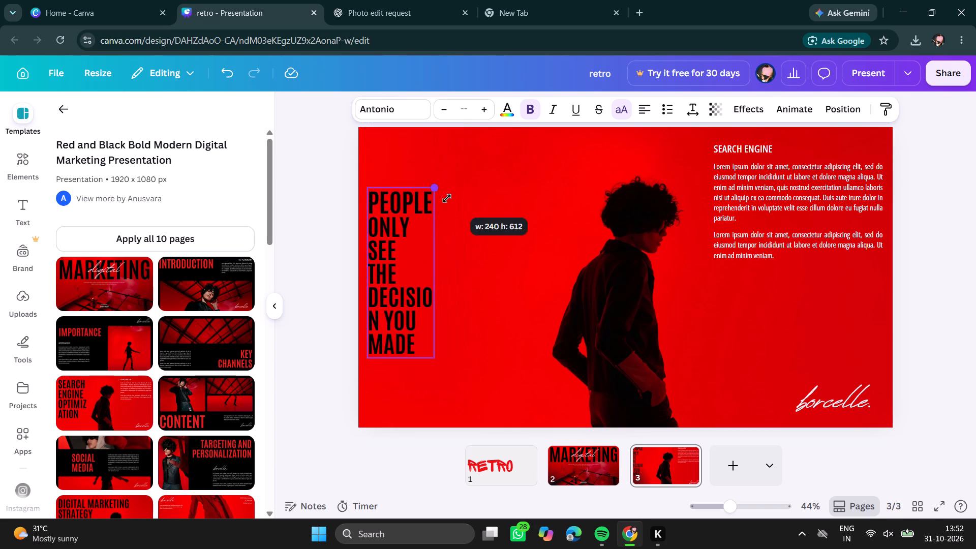
pyautogui.moveTo(447, 198); pyautogui.dragTo(474, 147)
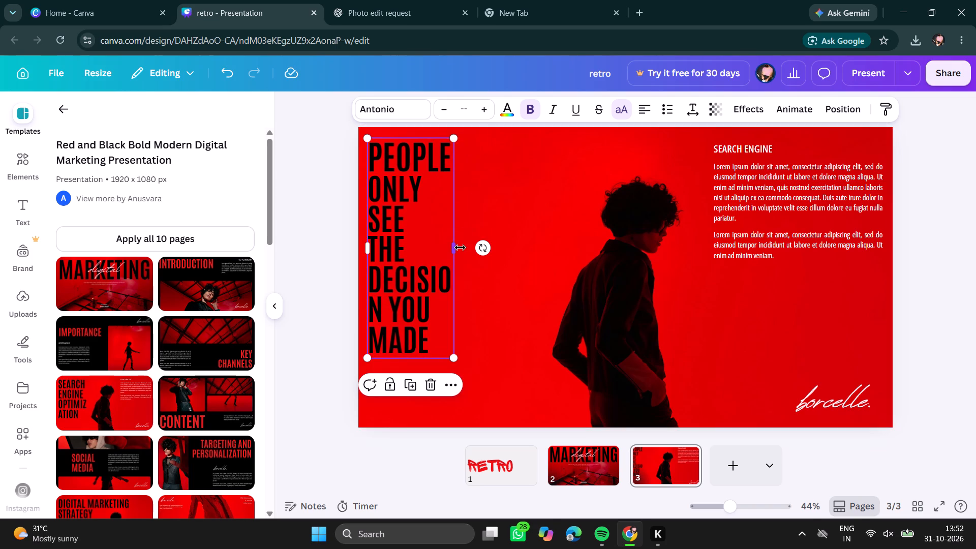
# Widen the heading's text box until "THE DECISION YOU" fits on one line.
pyautogui.moveTo(460, 248); pyautogui.dragTo(577, 209)
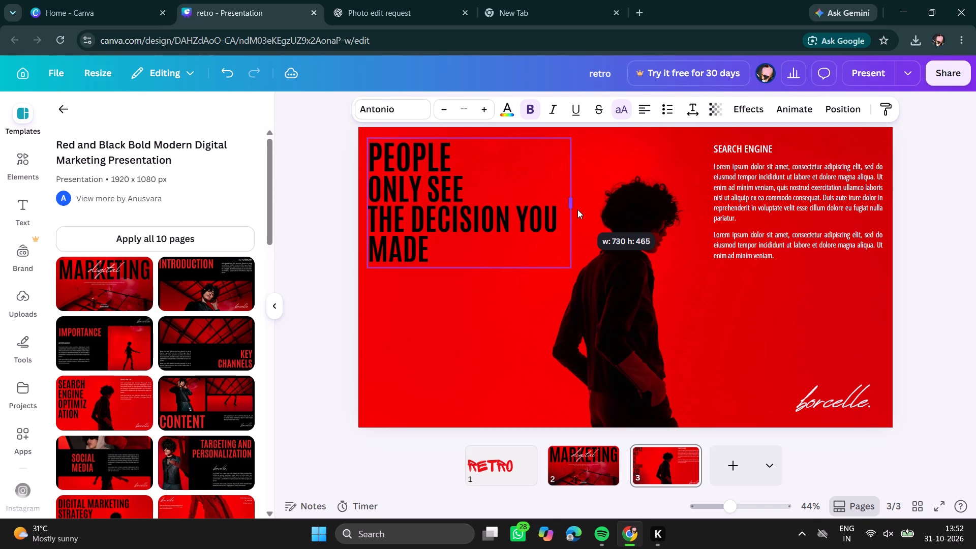
pyautogui.moveTo(577, 209); pyautogui.dragTo(592, 208)
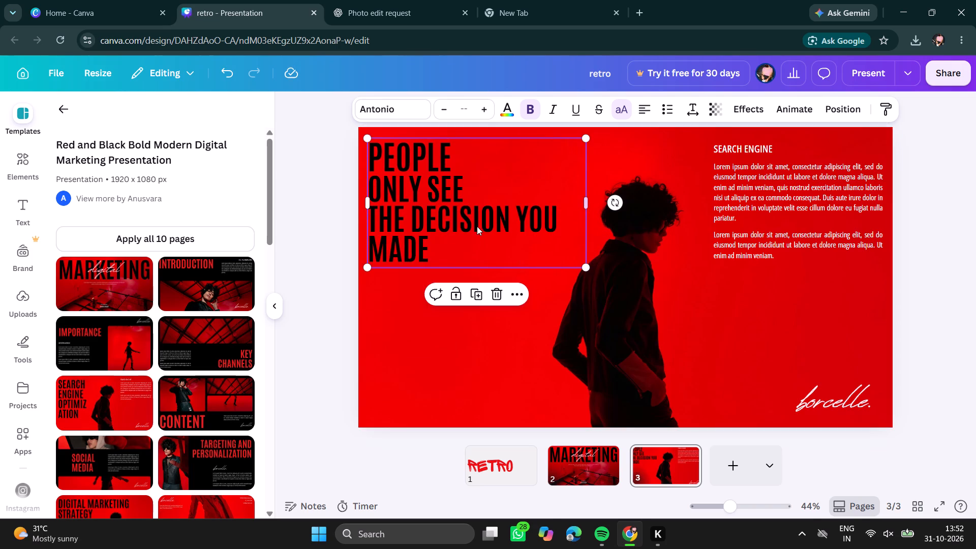
# Add a full stop after "MADE" and a new heading line reading "NOT THE CHOICES".
pyautogui.click(434, 253)
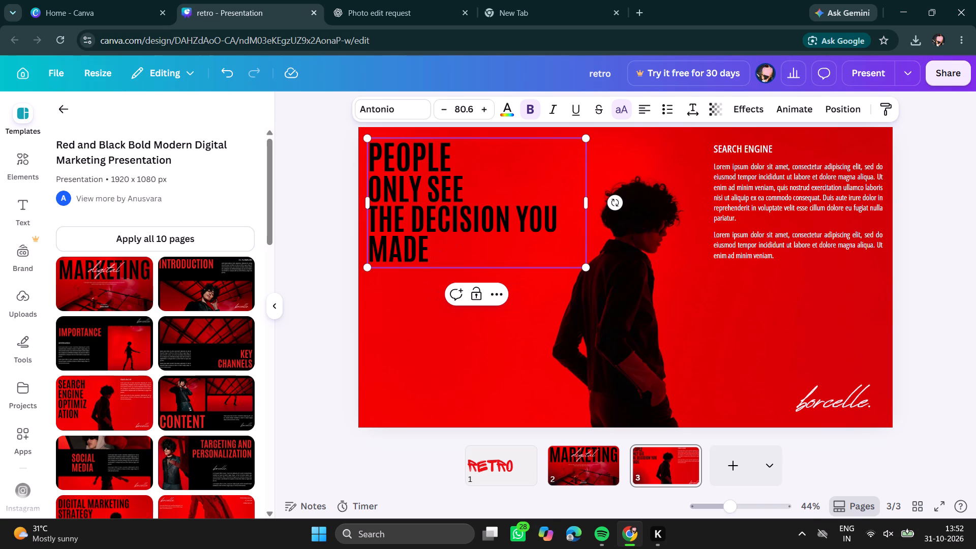
pyautogui.press('.')
pyautogui.press('Return')
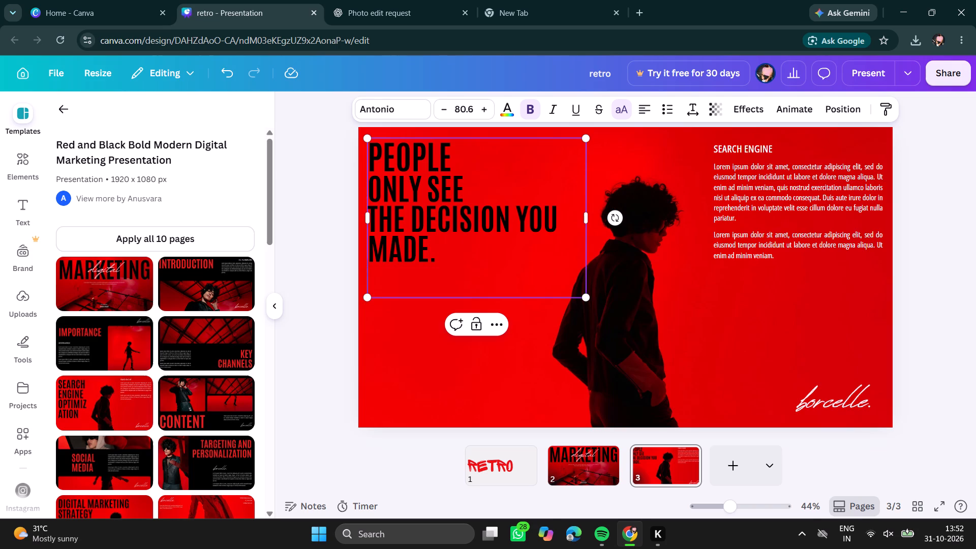
pyautogui.write('noy')
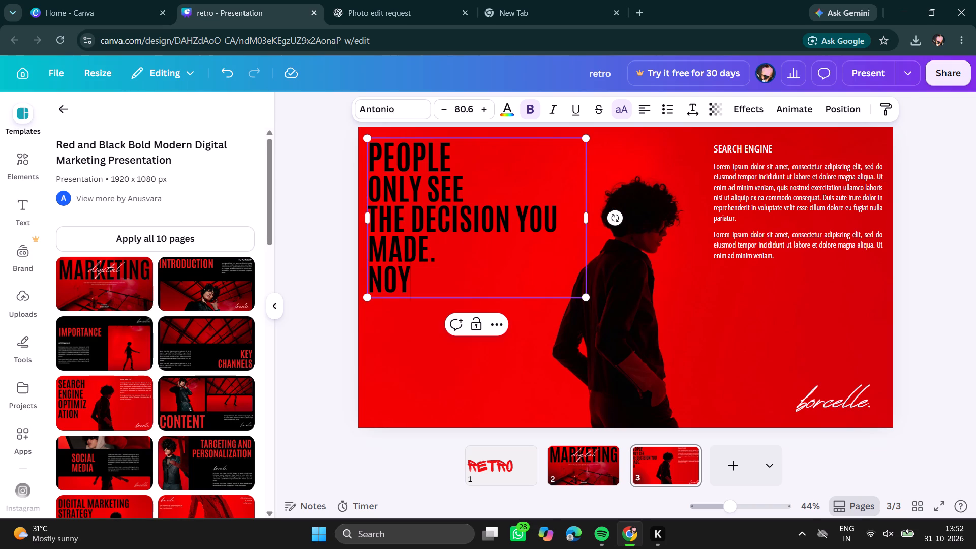
pyautogui.press('BackSpace')
pyautogui.write('t the')
pyautogui.press('space')
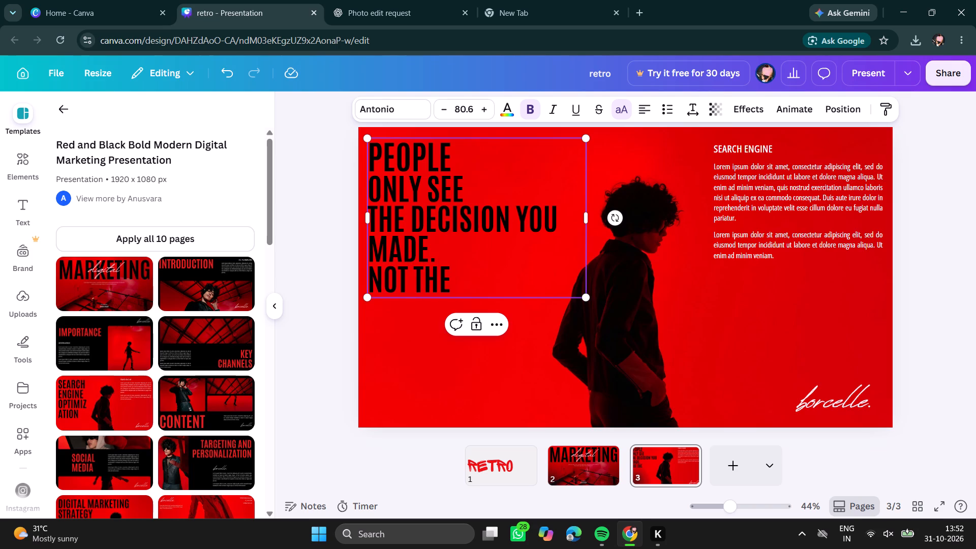
pyautogui.press('c')
pyautogui.write('hoose')
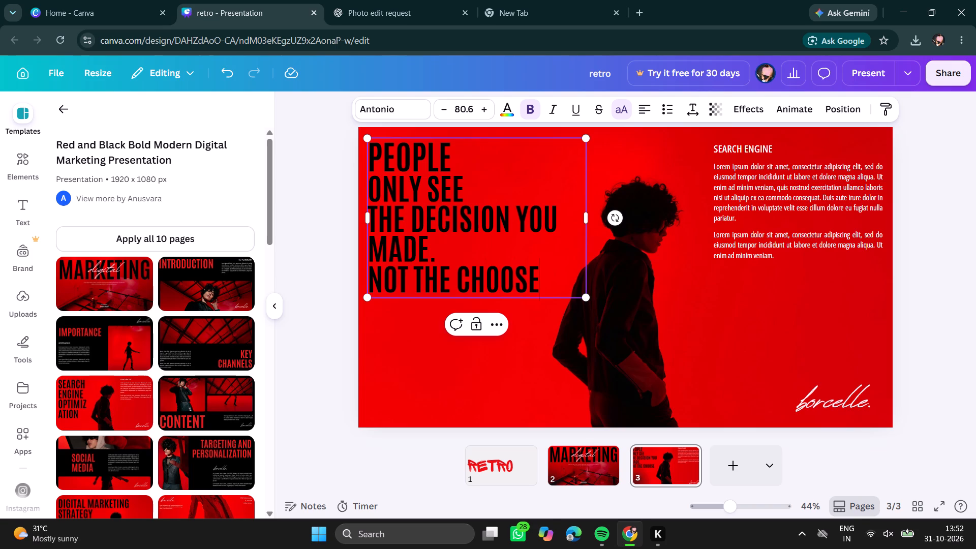
pyautogui.press('BackSpace')
pyautogui.press('BackSpace')
pyautogui.press('BackSpace')
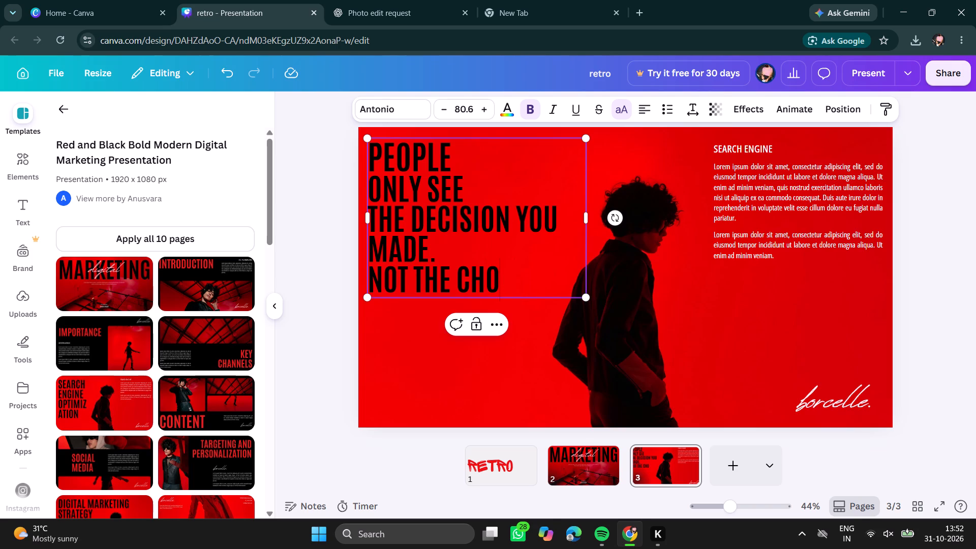
pyautogui.write('oice')
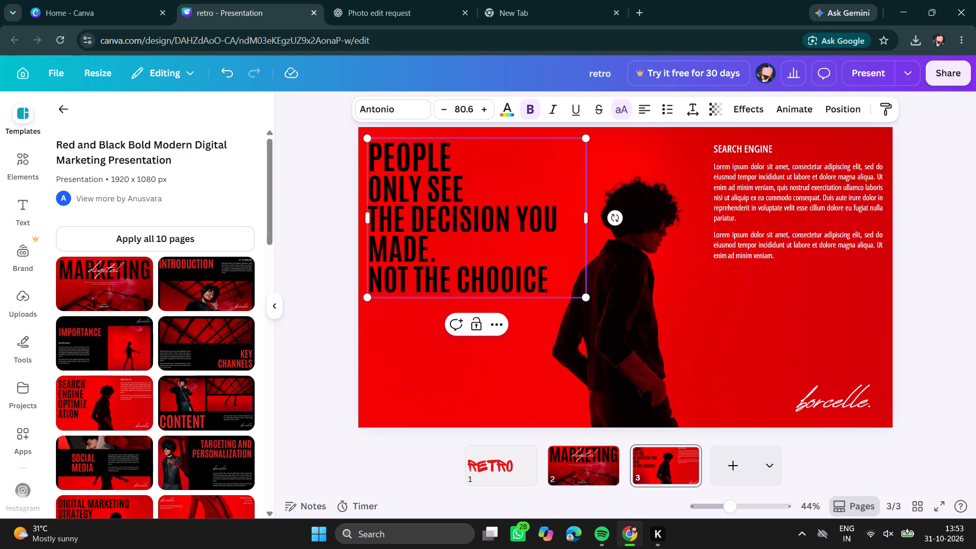
pyautogui.press('s')
pyautogui.click(515, 287)
pyautogui.press('BackSpace')
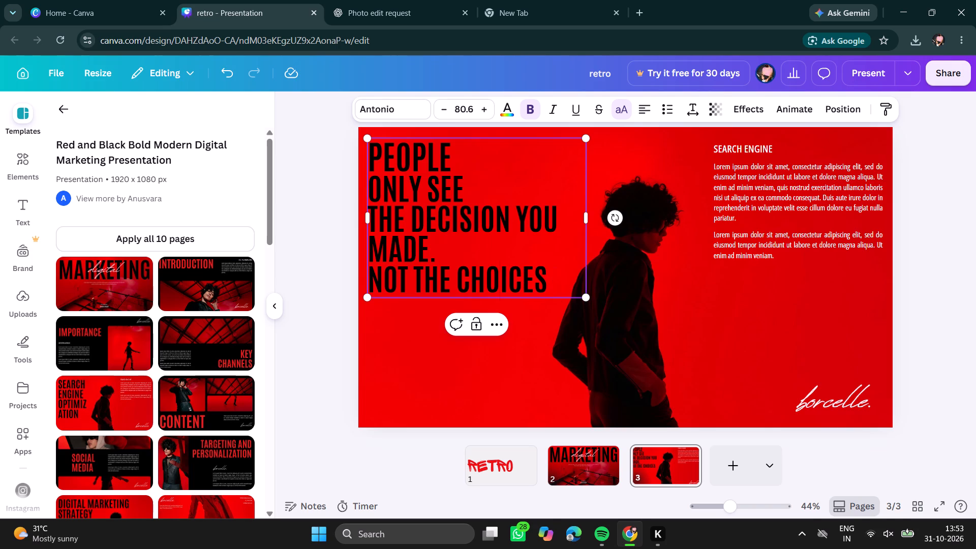
pyautogui.click(566, 283)
# Add a final heading line reading "YOU HAD" below "NOT THE CHOICES".
pyautogui.press('Return')
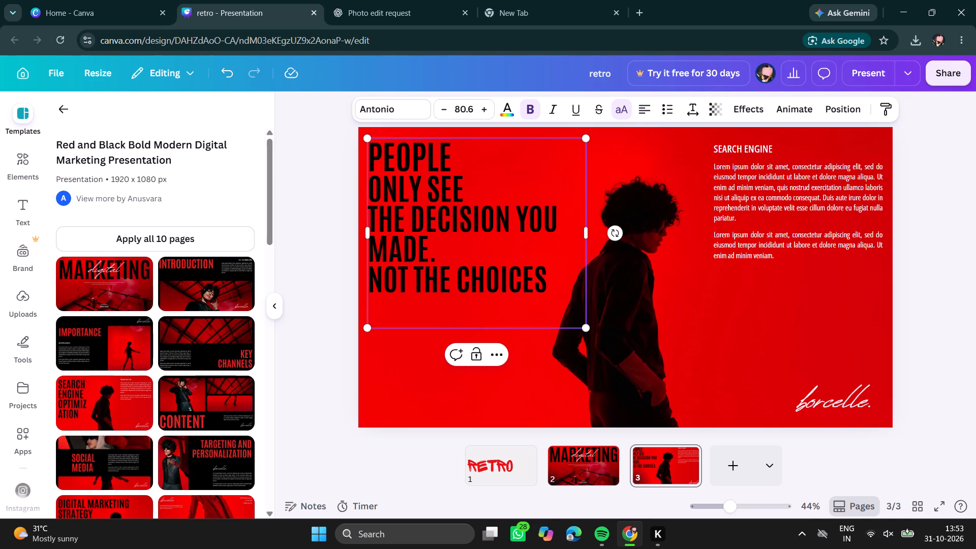
pyautogui.write('yiu')
pyautogui.press('BackSpace')
pyautogui.press('BackSpace')
pyautogui.write('ou')
pyautogui.press('space')
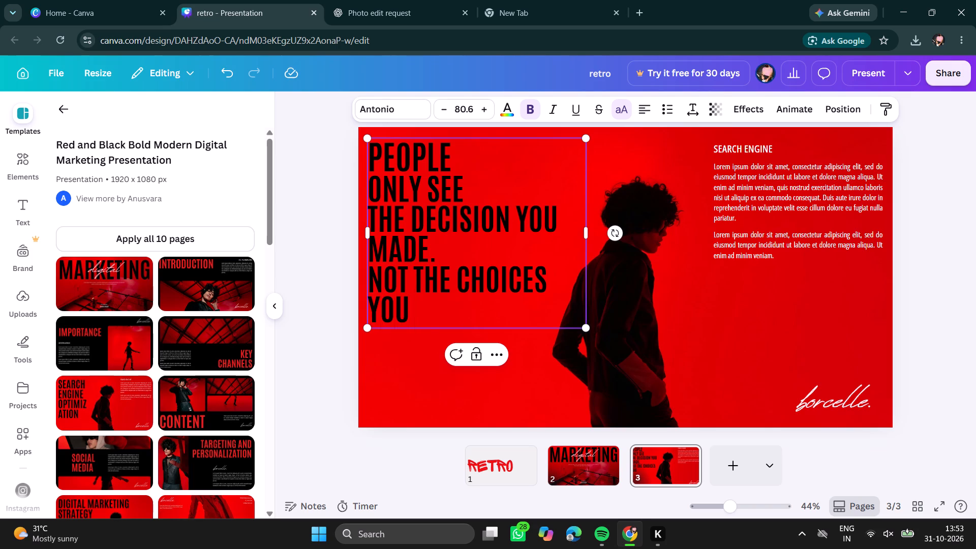
pyautogui.write('had')
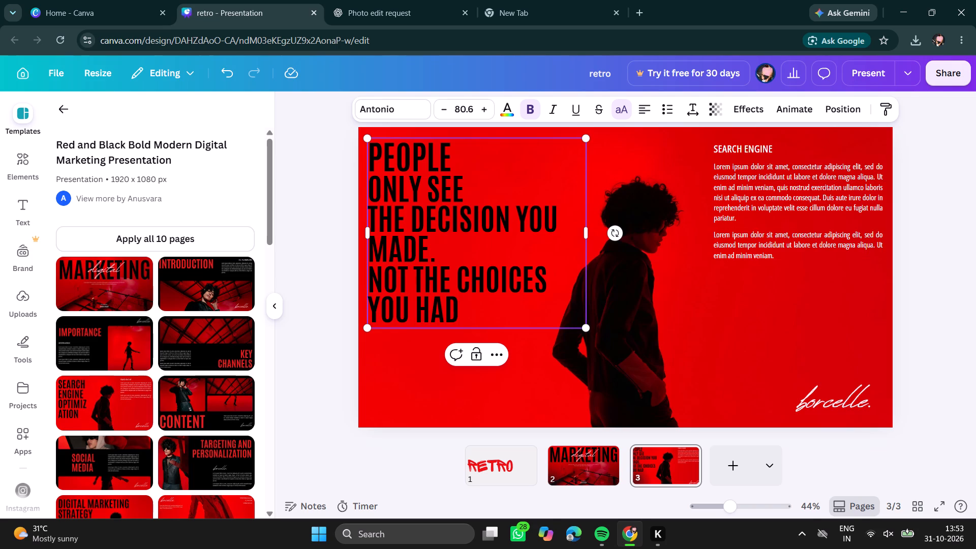
# Insert a comma directly after "PEOPLE" in the heading's first line, without a space before it.
pyautogui.click(458, 164)
pyautogui.press(',')
pyautogui.press('BackSpace')
pyautogui.press('BackSpace')
pyautogui.press(',')
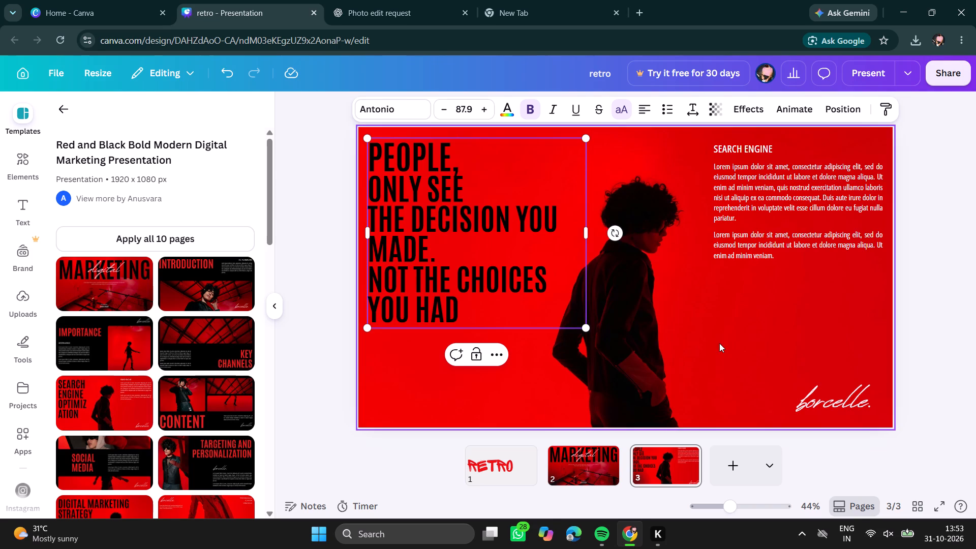
pyautogui.click(622, 314)
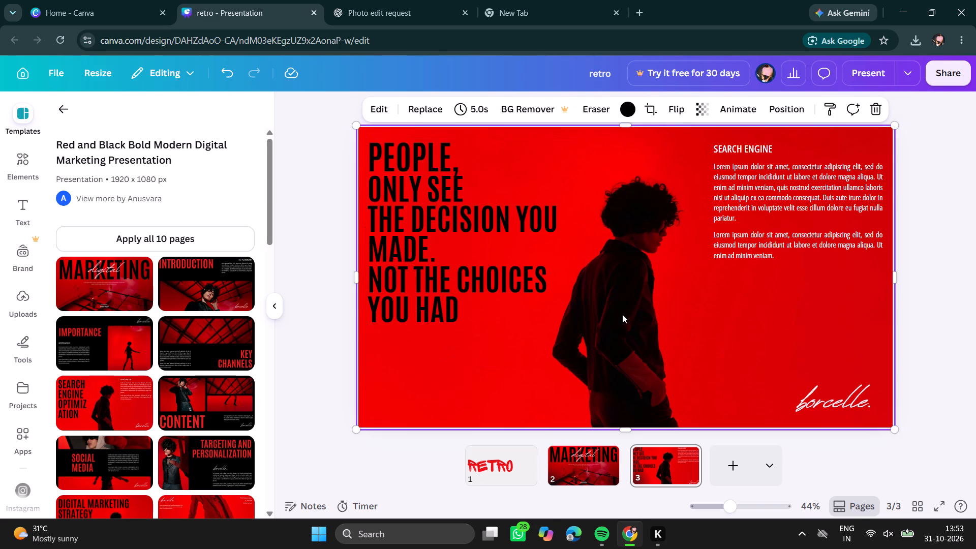
pyautogui.click(622, 314)
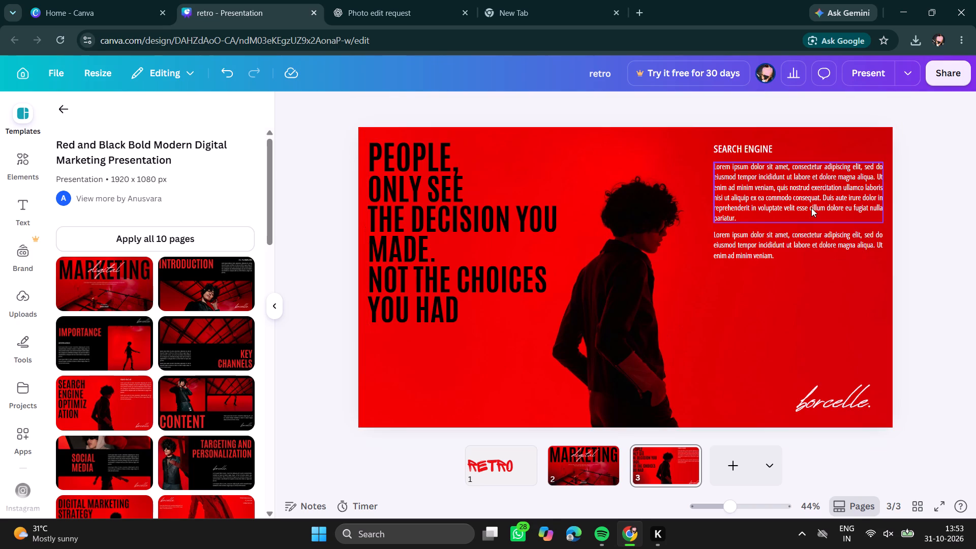
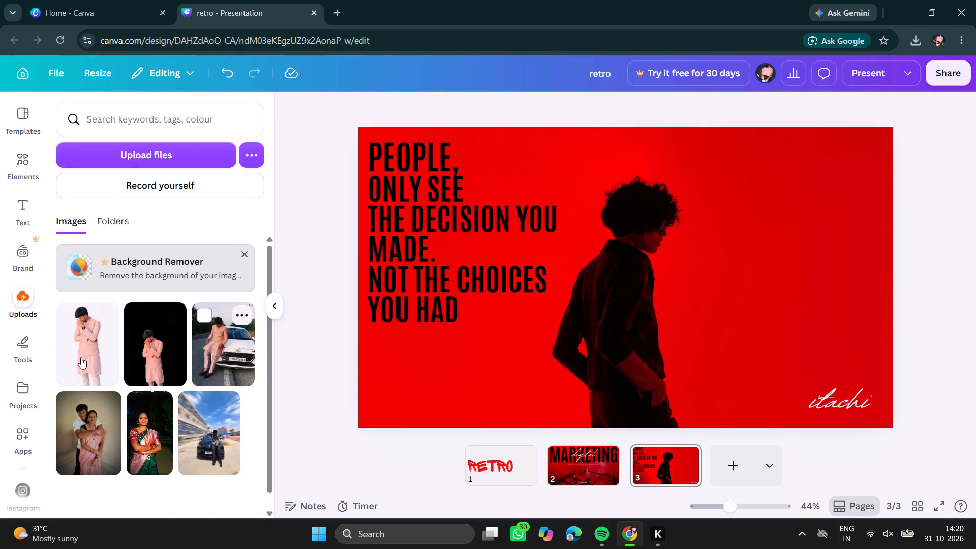
pyautogui.click(149, 157)
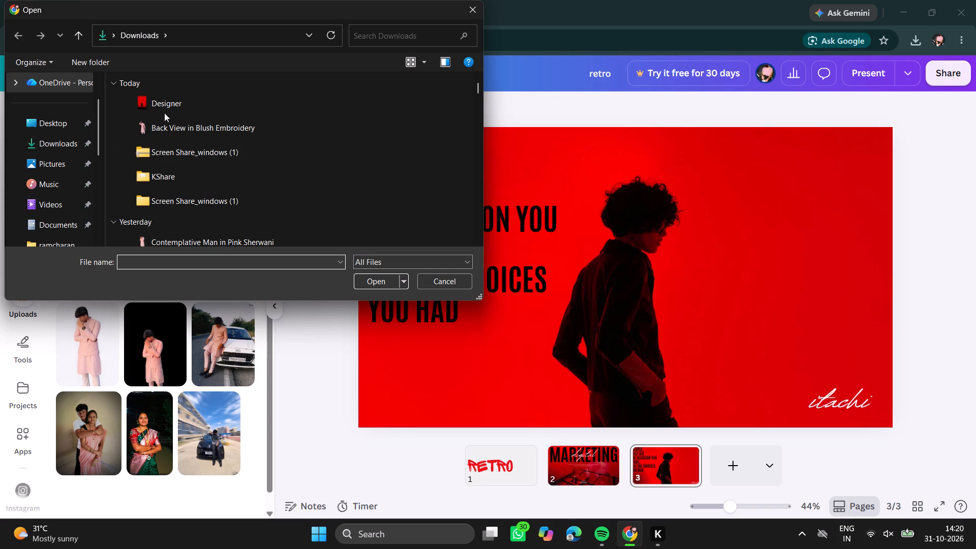
# Upload the Designer image from the Downloads folder and dismiss the incoming WhatsApp notification.
pyautogui.click(166, 104)
pyautogui.click(383, 277)
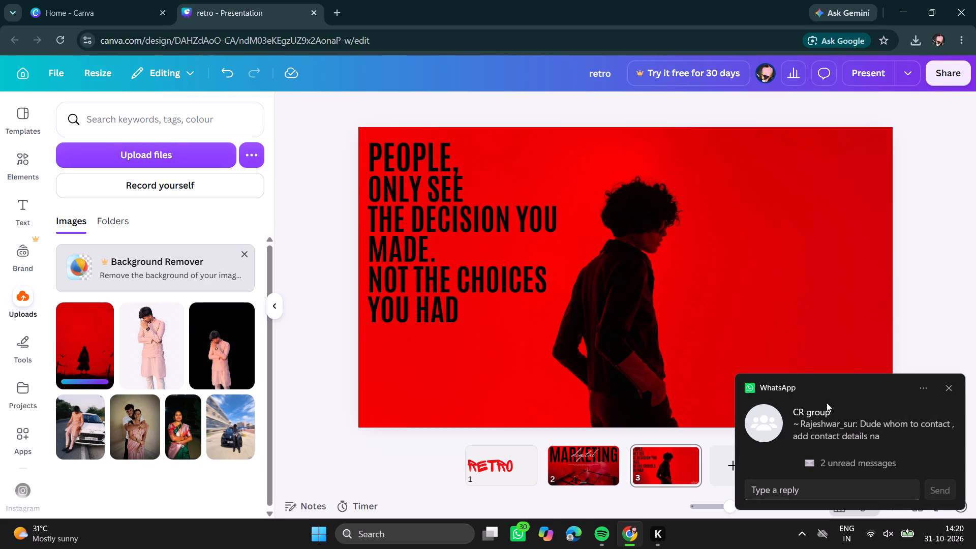
pyautogui.click(949, 387)
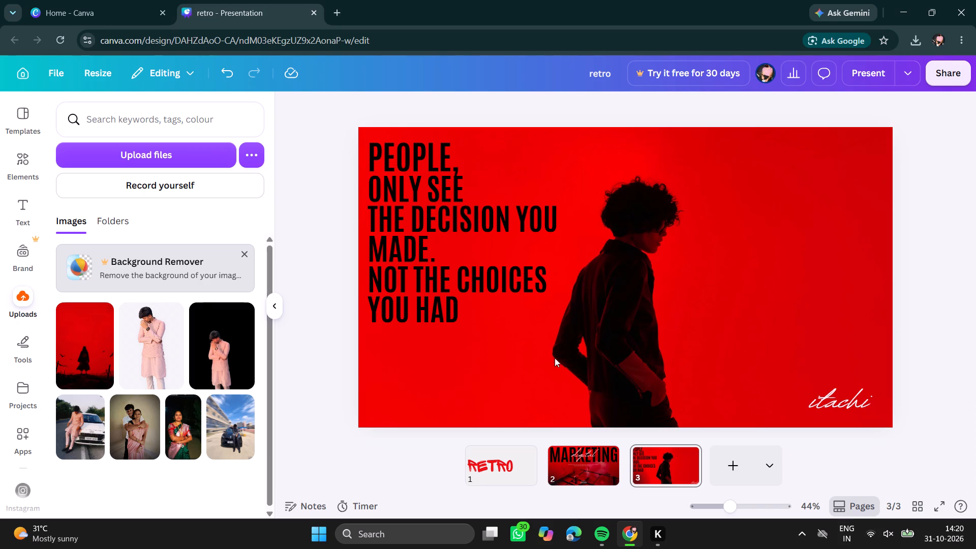
# Replace page 3's full-page picture of the curly-haired man with the uploaded red image of the cloaked Itachi figure.
pyautogui.click(530, 314)
pyautogui.click(752, 285)
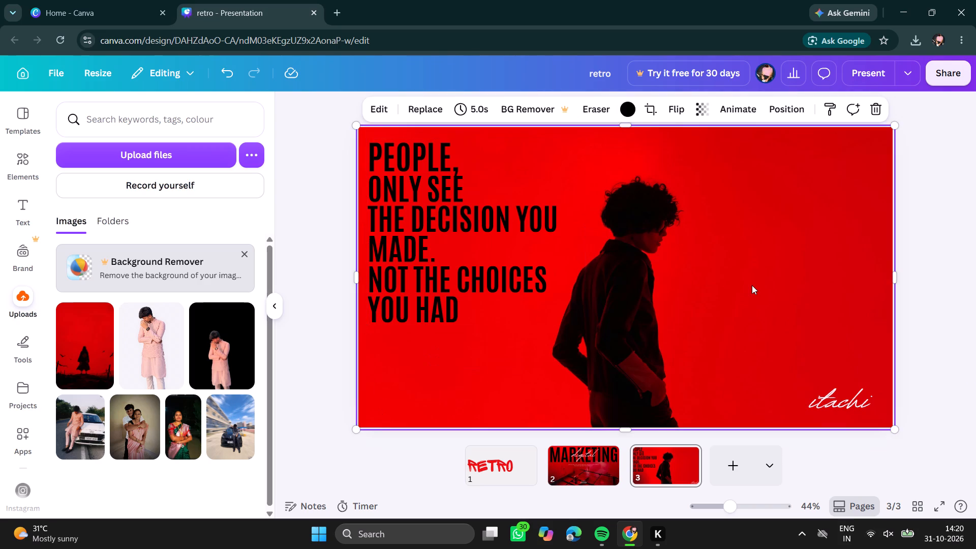
pyautogui.click(416, 111)
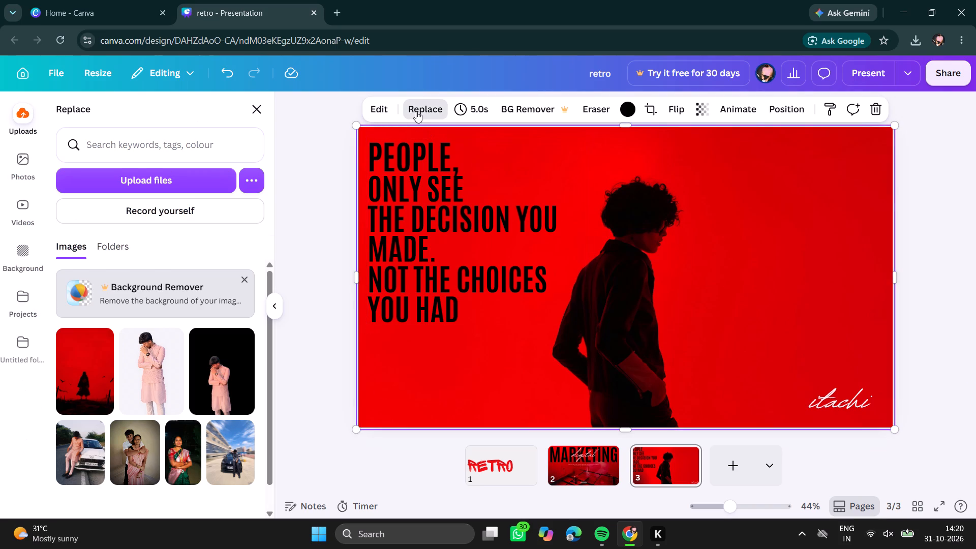
pyautogui.click(102, 345)
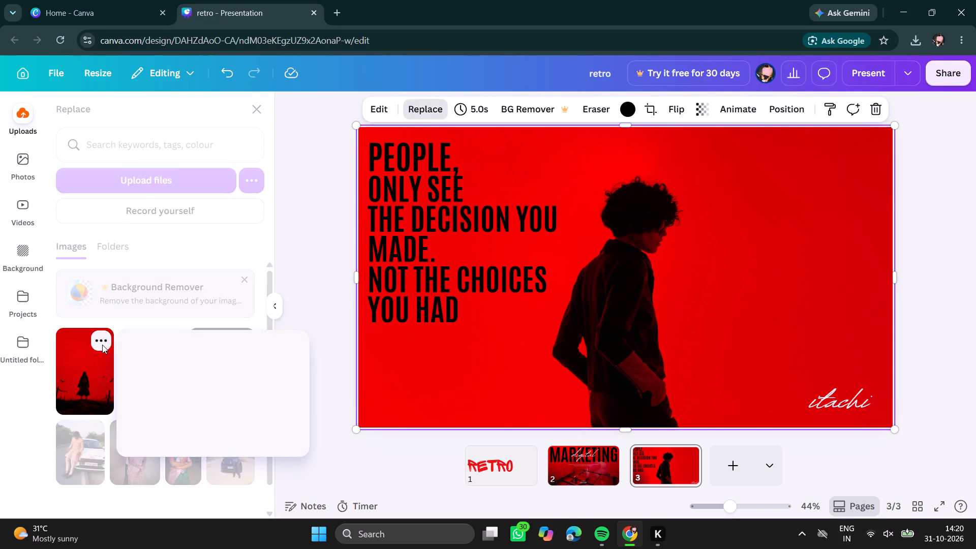
pyautogui.click(96, 365)
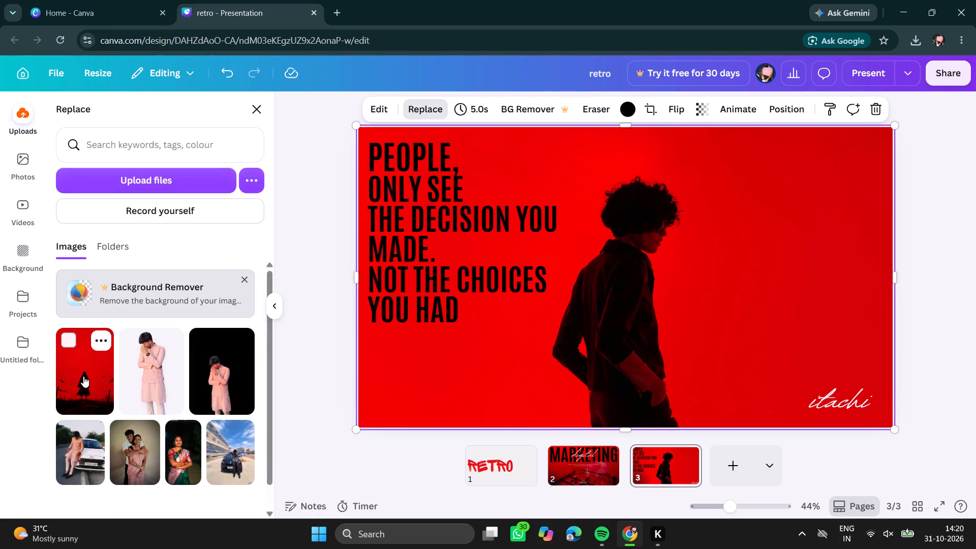
pyautogui.click(83, 376)
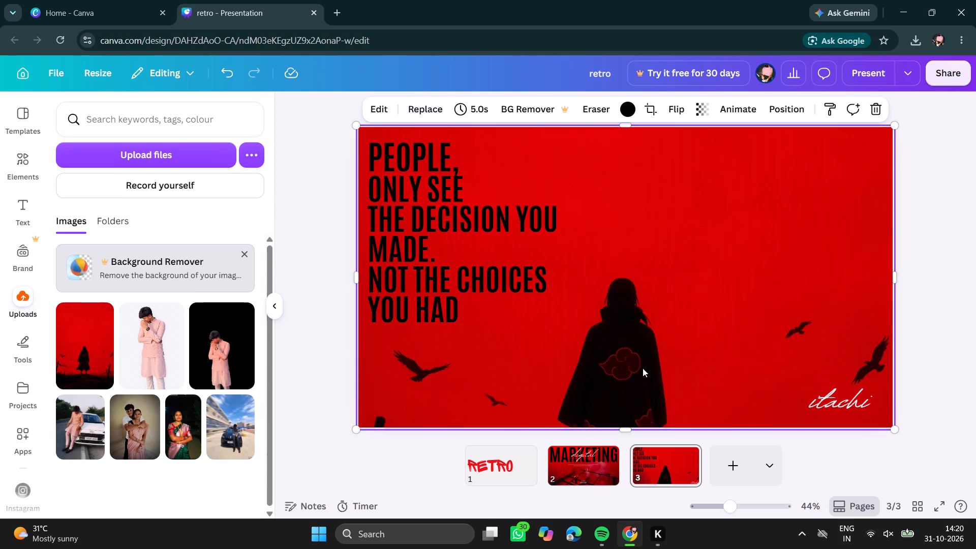
# Select the "People, only see the decision you made" quote text on page 3.
pyautogui.click(539, 275)
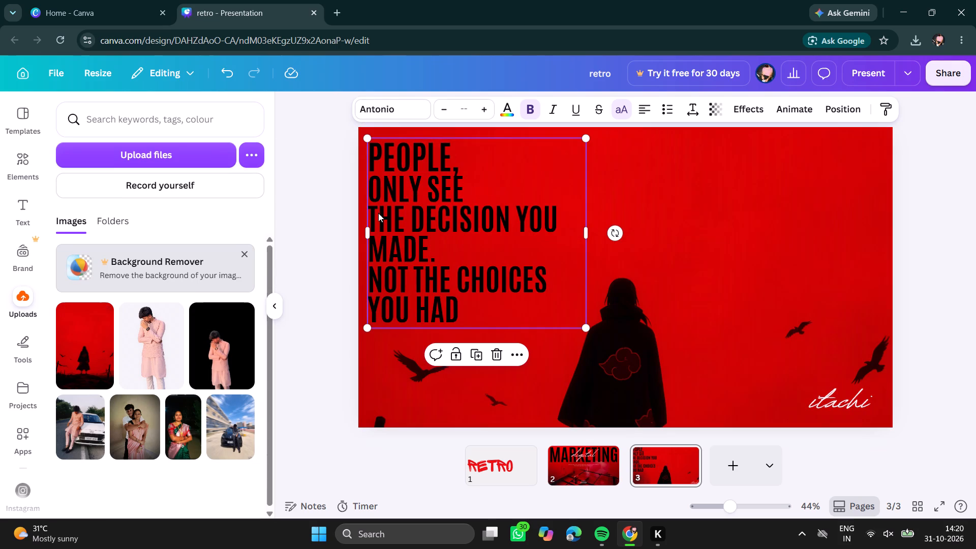
# Widen the quote text box on page 3 so that "THE DECISION YOU MADE." fits on one line.
pyautogui.moveTo(586, 235); pyautogui.dragTo(587, 234)
pyautogui.moveTo(587, 234); pyautogui.dragTo(615, 229)
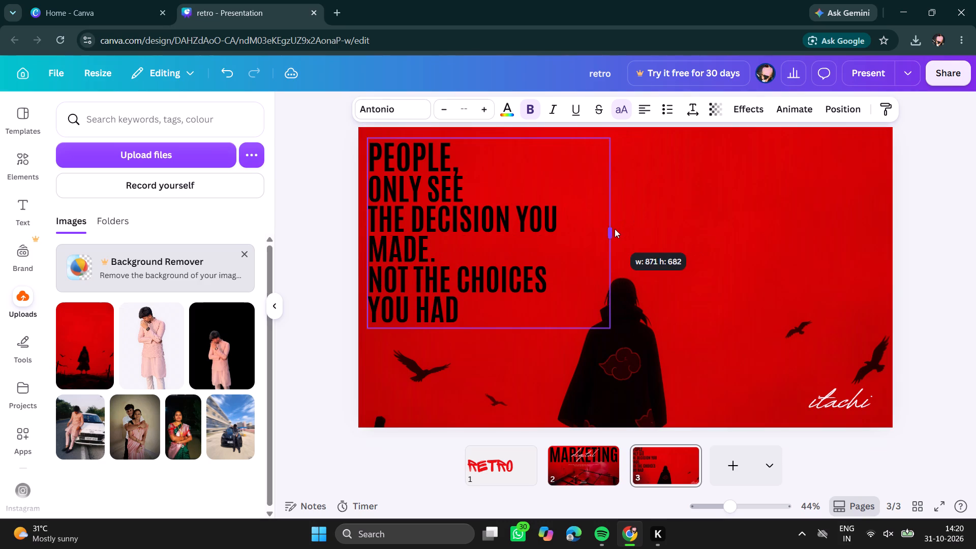
pyautogui.moveTo(615, 229); pyautogui.dragTo(640, 223)
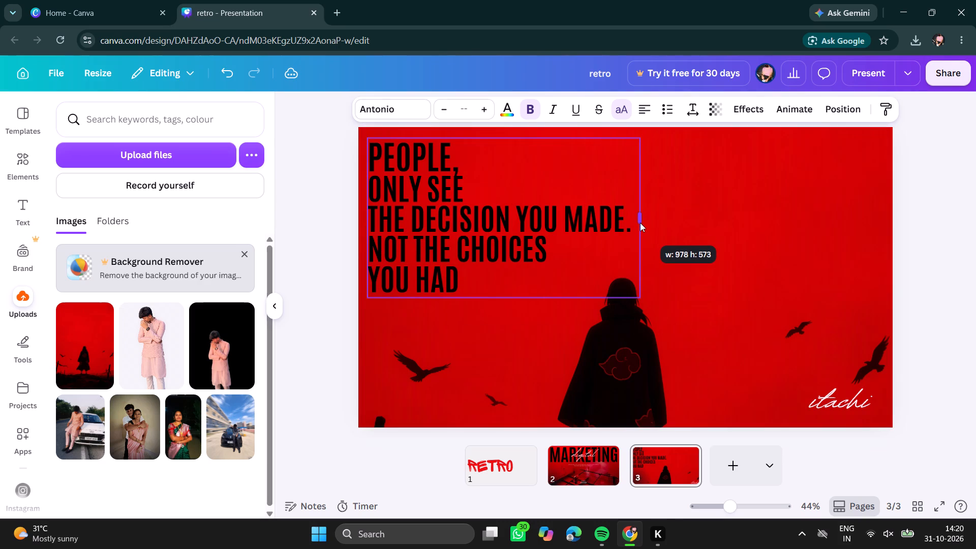
pyautogui.moveTo(640, 223); pyautogui.dragTo(640, 223)
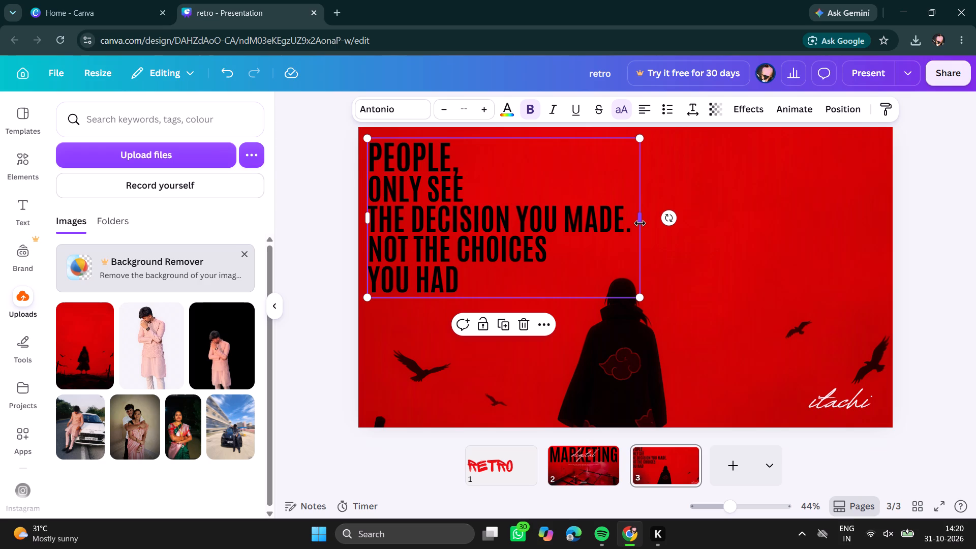
pyautogui.moveTo(640, 223); pyautogui.dragTo(659, 222)
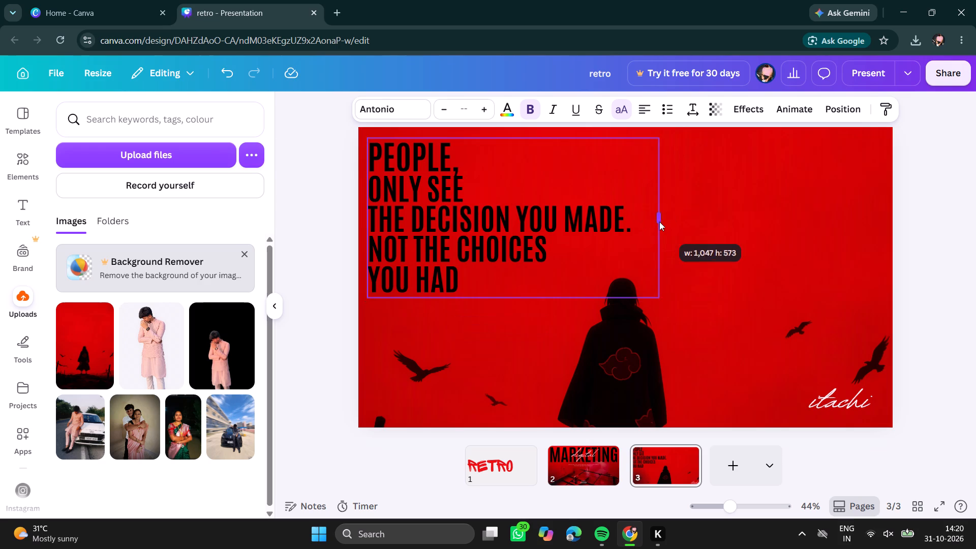
pyautogui.moveTo(659, 222); pyautogui.dragTo(782, 212)
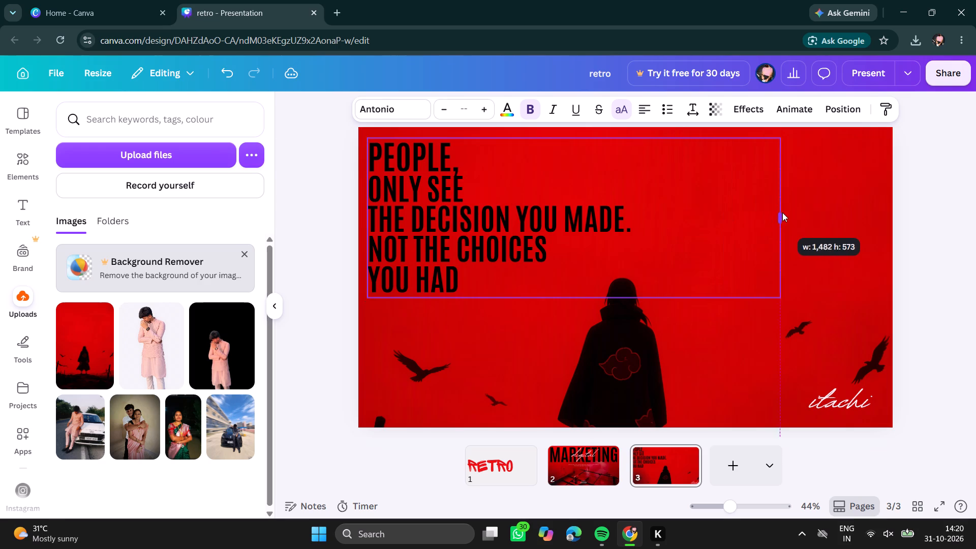
pyautogui.moveTo(782, 212); pyautogui.dragTo(644, 211)
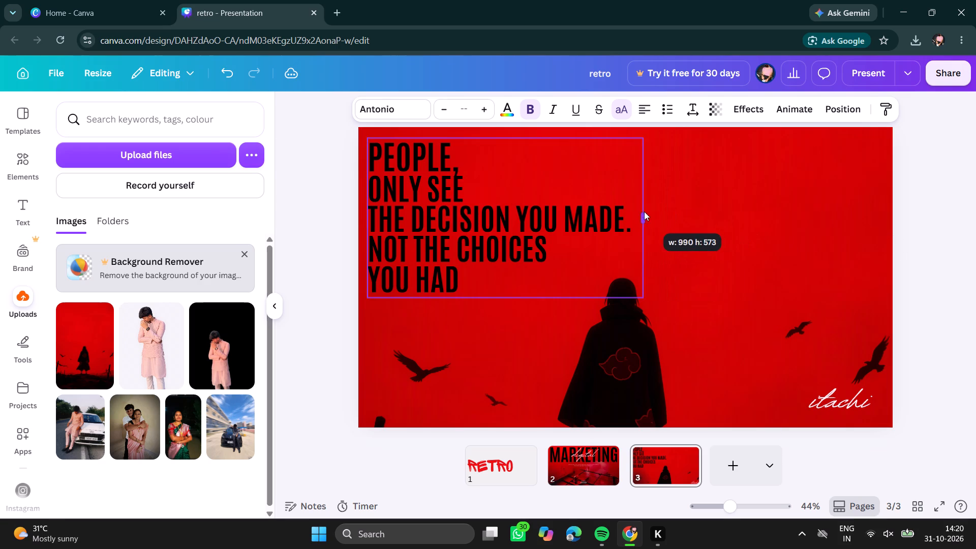
pyautogui.moveTo(644, 211); pyautogui.dragTo(657, 215)
pyautogui.click(859, 306)
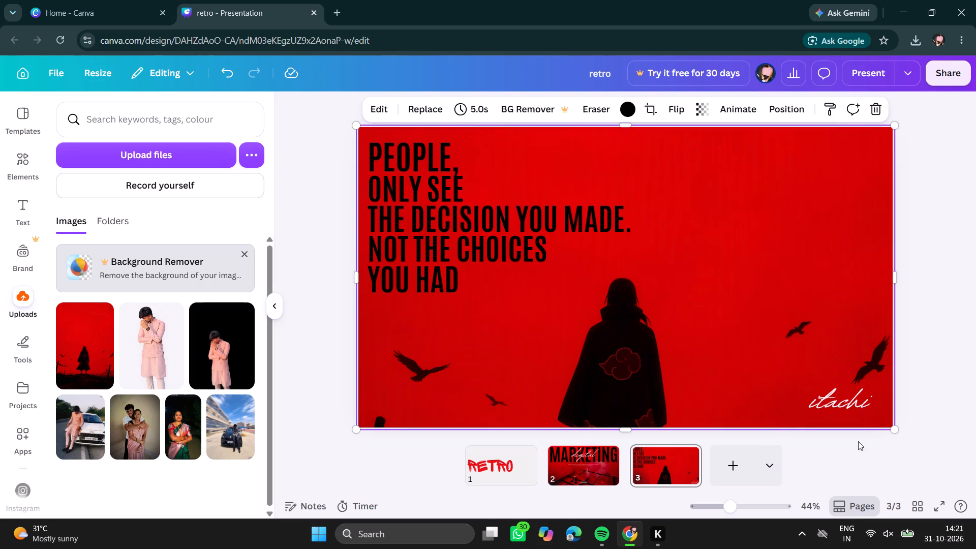
# Add a hyphen in front of the "itachi" signature text on page 3.
pyautogui.click(858, 419)
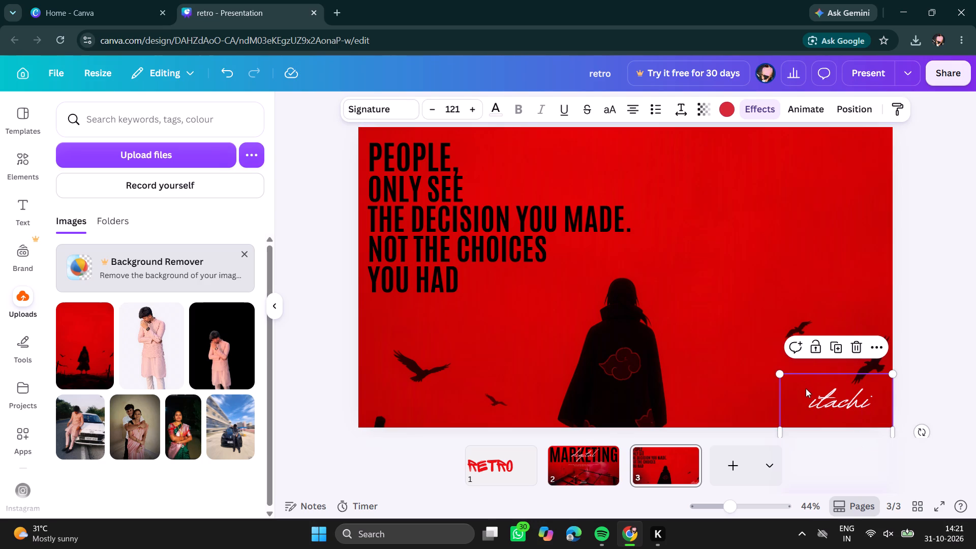
pyautogui.click(806, 388)
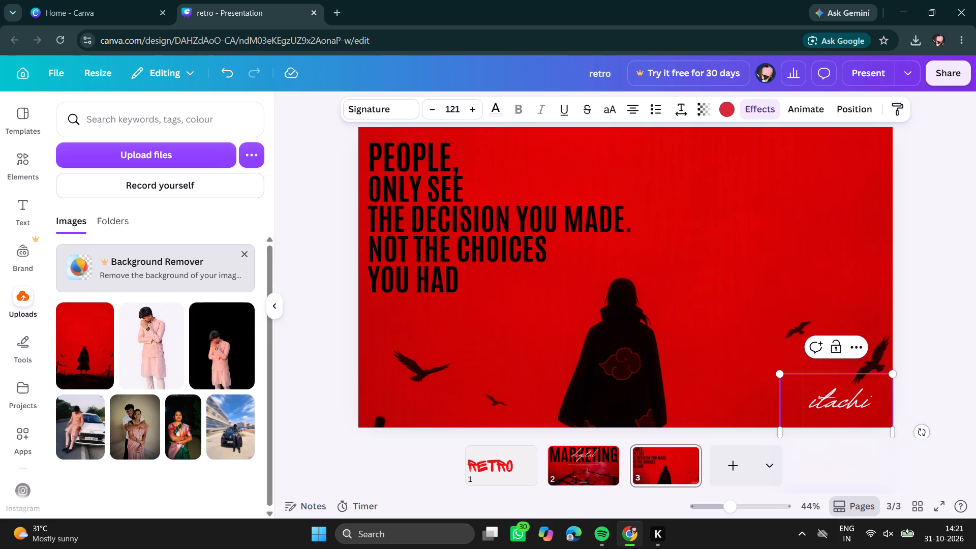
pyautogui.press('-')
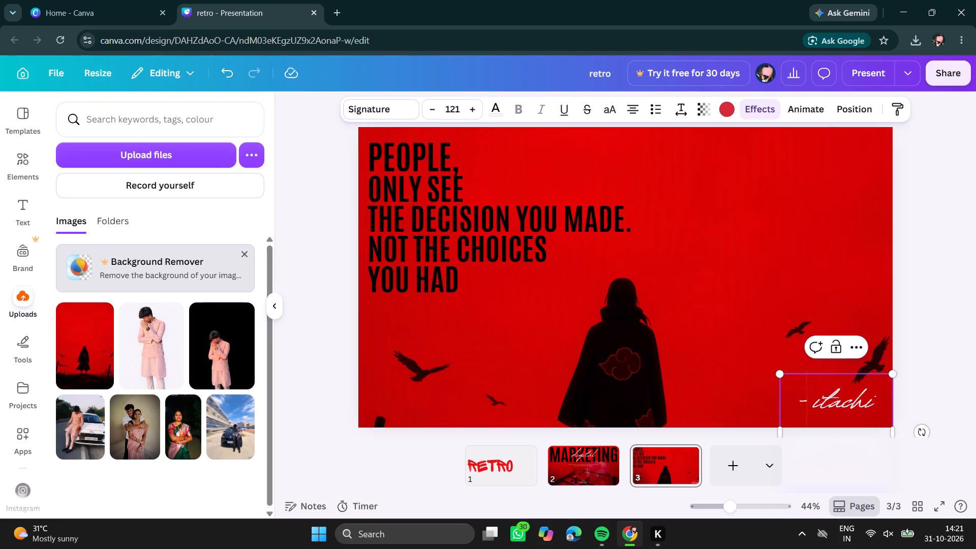
pyautogui.click(881, 403)
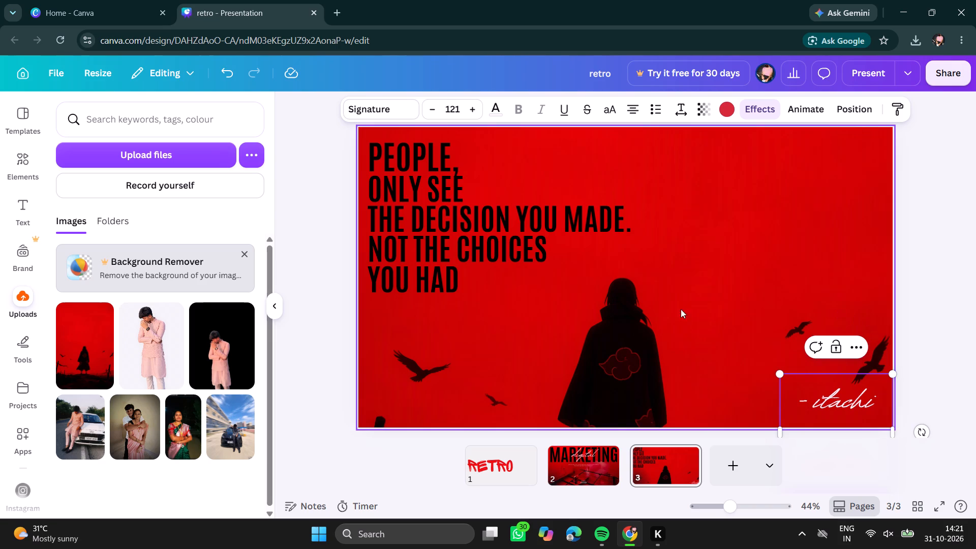
pyautogui.click(666, 310)
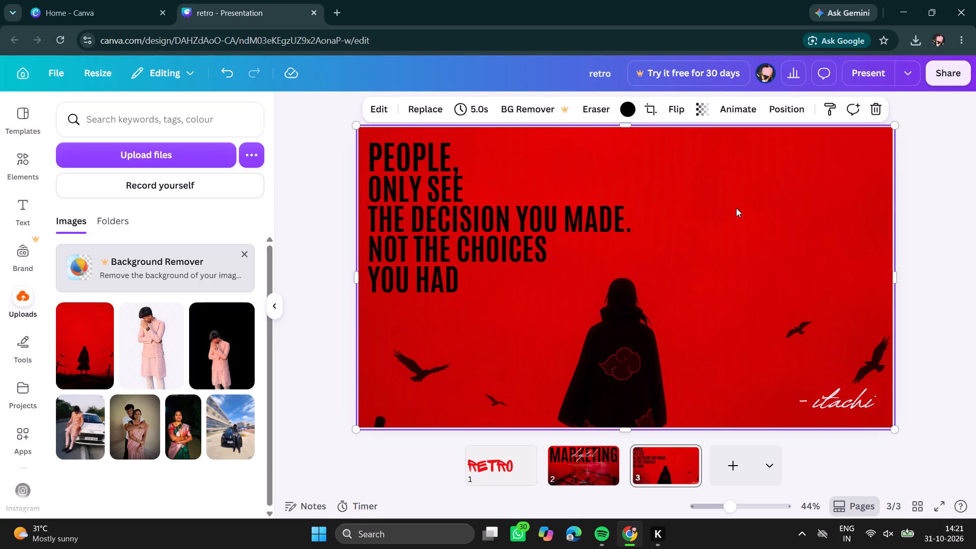
pyautogui.click(781, 274)
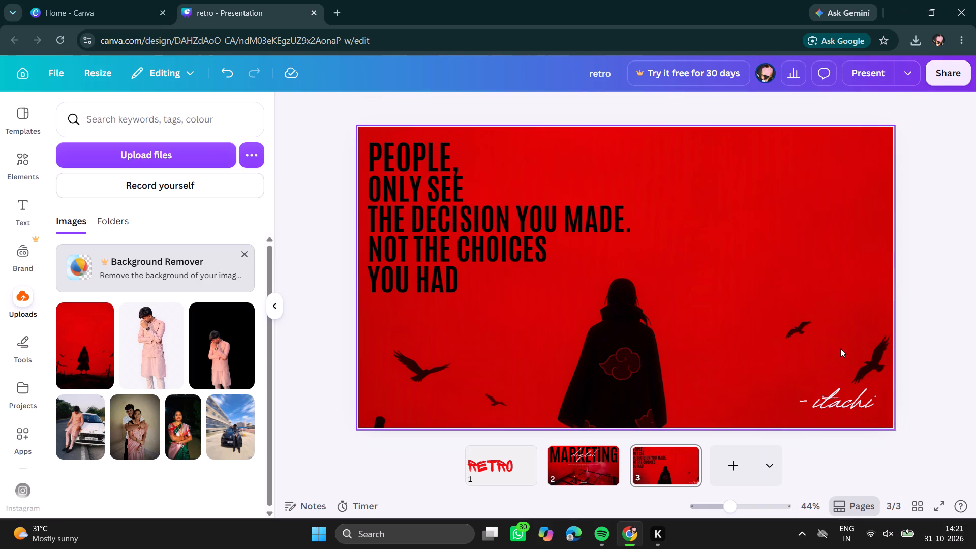
# Download all pages of the retro presentation as PNG.
pyautogui.click(943, 75)
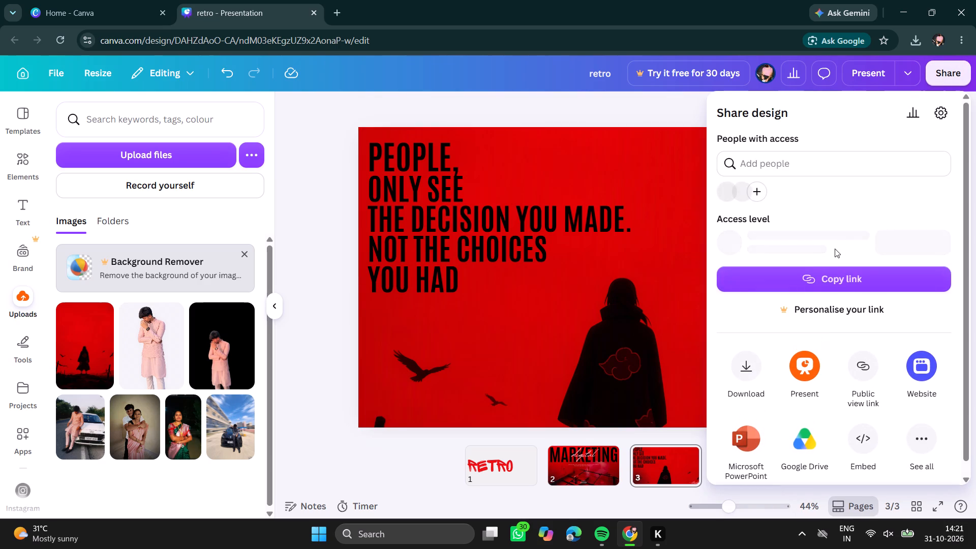
pyautogui.click(726, 379)
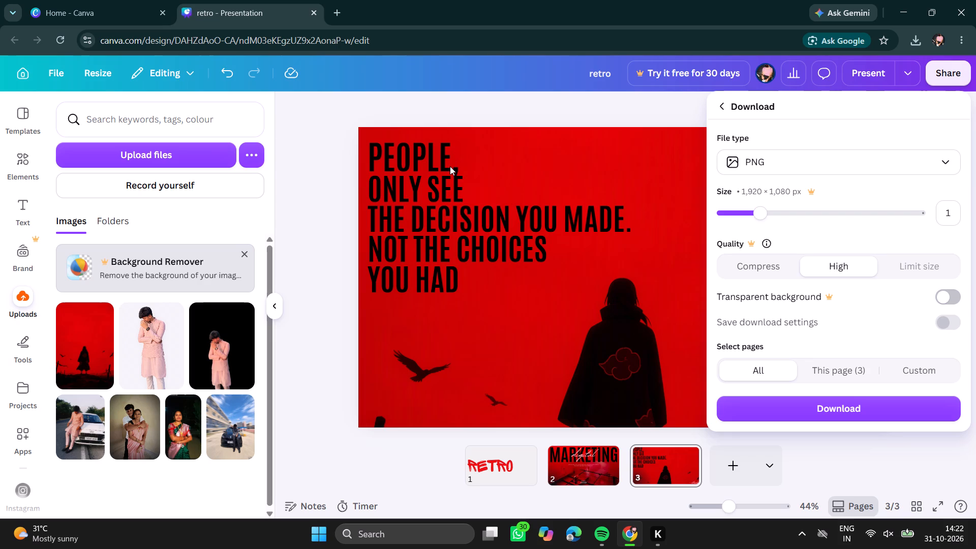
pyautogui.click(789, 412)
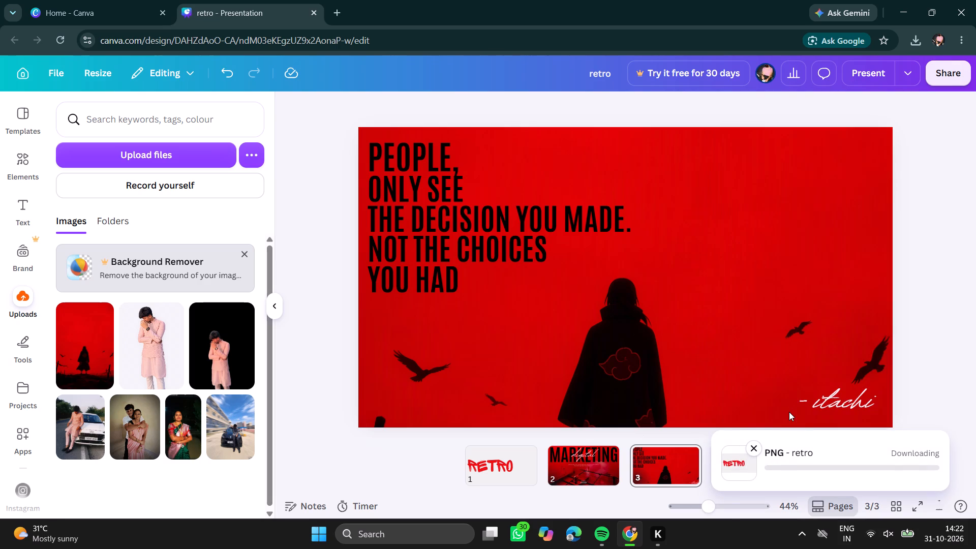
# Delete the comma after "PEOPLE" in the quote on page 3.
pyautogui.click(452, 158)
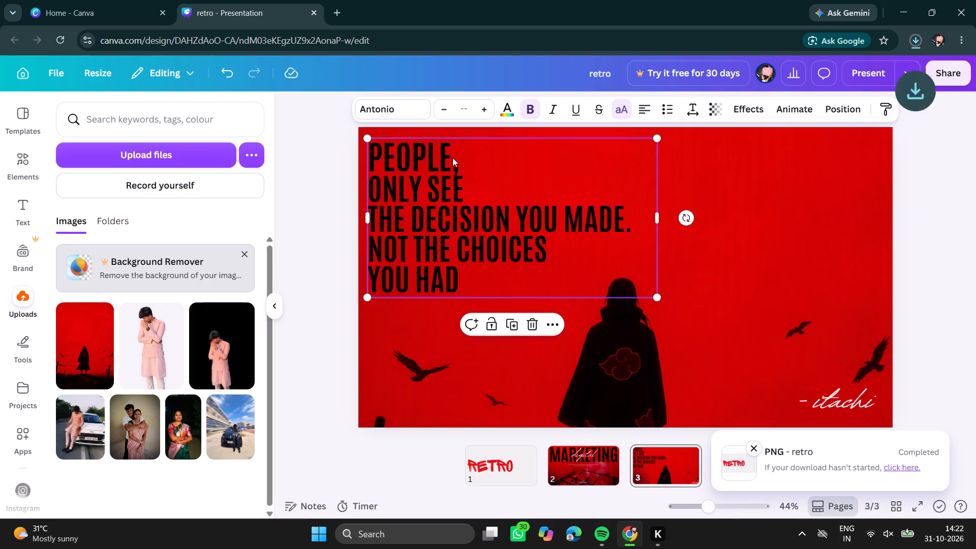
pyautogui.click(452, 158)
pyautogui.click(462, 167)
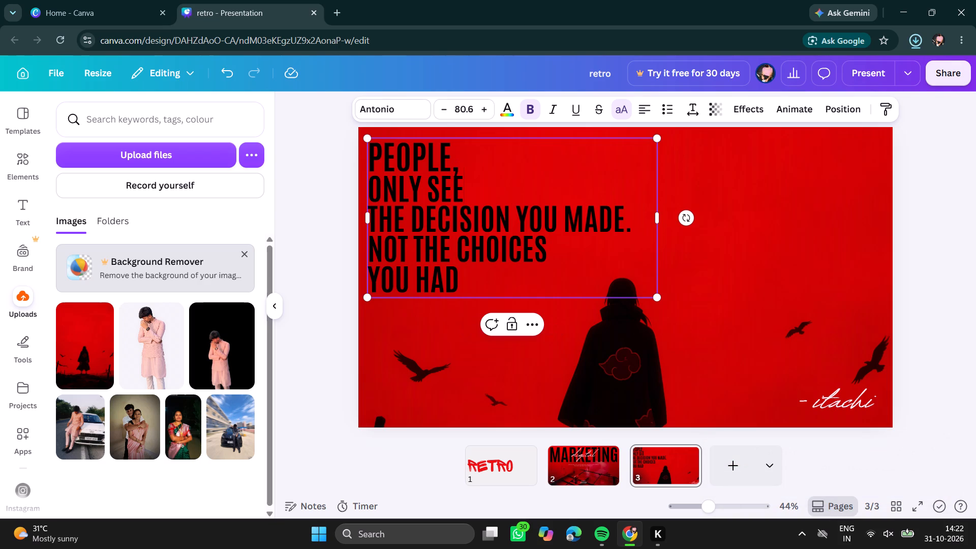
pyautogui.click(457, 164)
pyautogui.press('BackSpace')
# Download the corrected presentation again as PNG and dismiss both download notices.
pyautogui.click(951, 80)
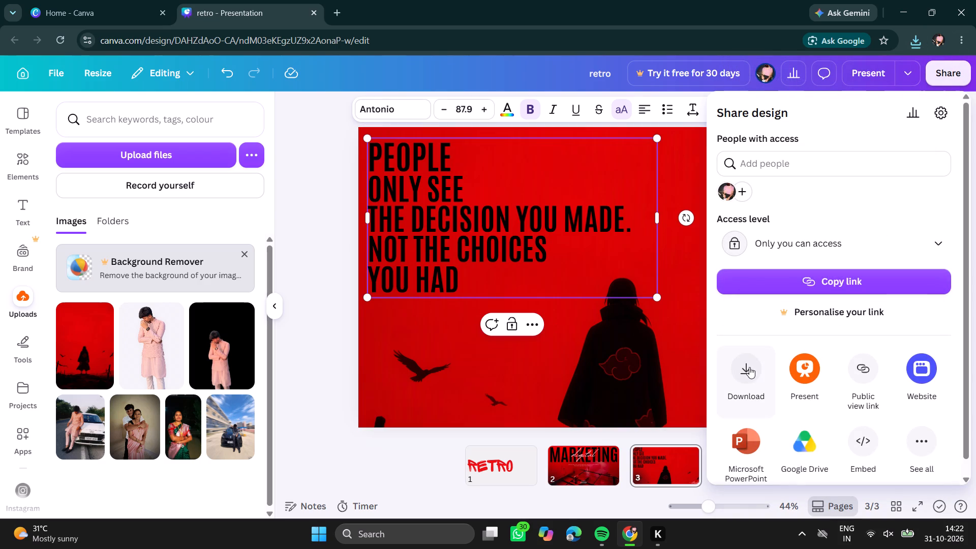
pyautogui.click(749, 367)
pyautogui.click(825, 408)
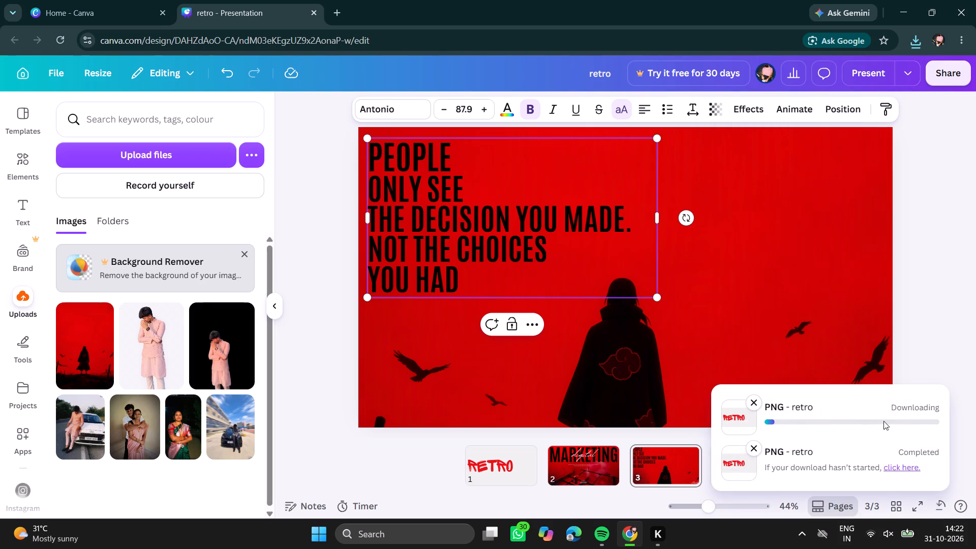
pyautogui.click(754, 396)
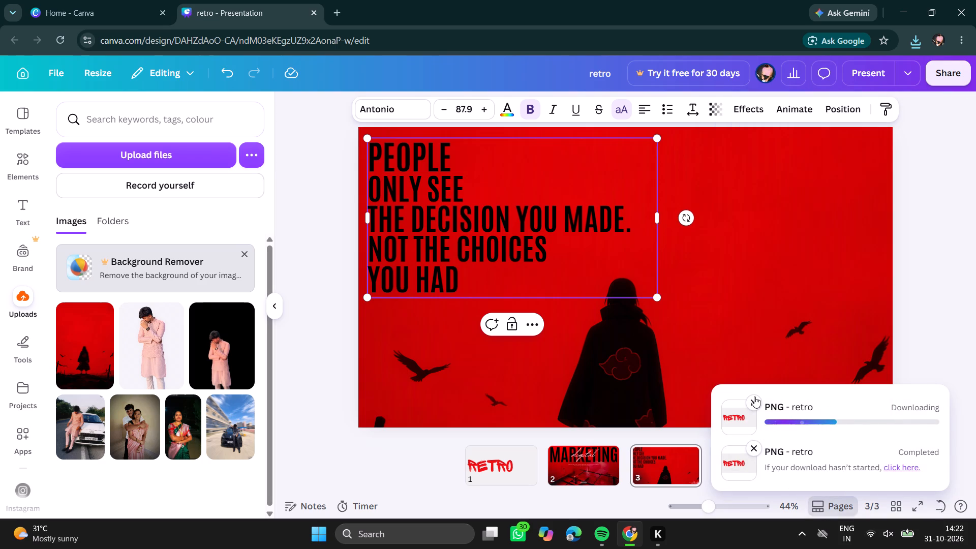
pyautogui.click(752, 447)
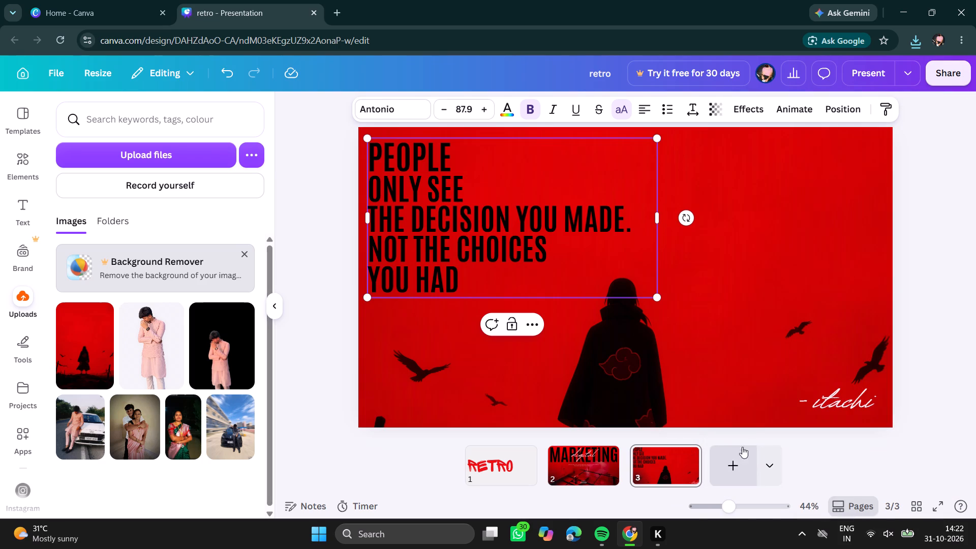
# Open page 2, the "MARKETING digital" page, of the presentation.
pyautogui.click(579, 474)
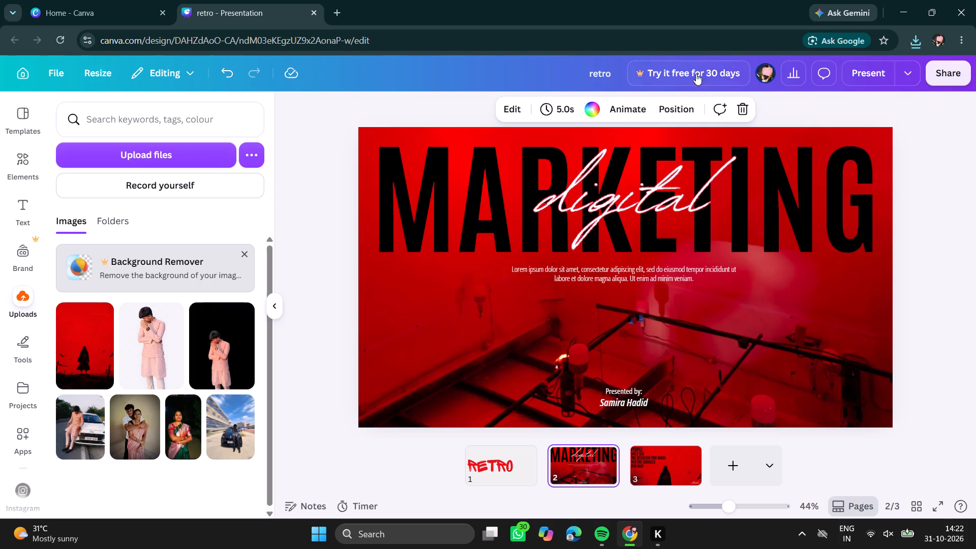
# Delete the "MARKETING digital" page and the "RETRO" page, keeping only the red Itachi quote slide.
pyautogui.click(740, 104)
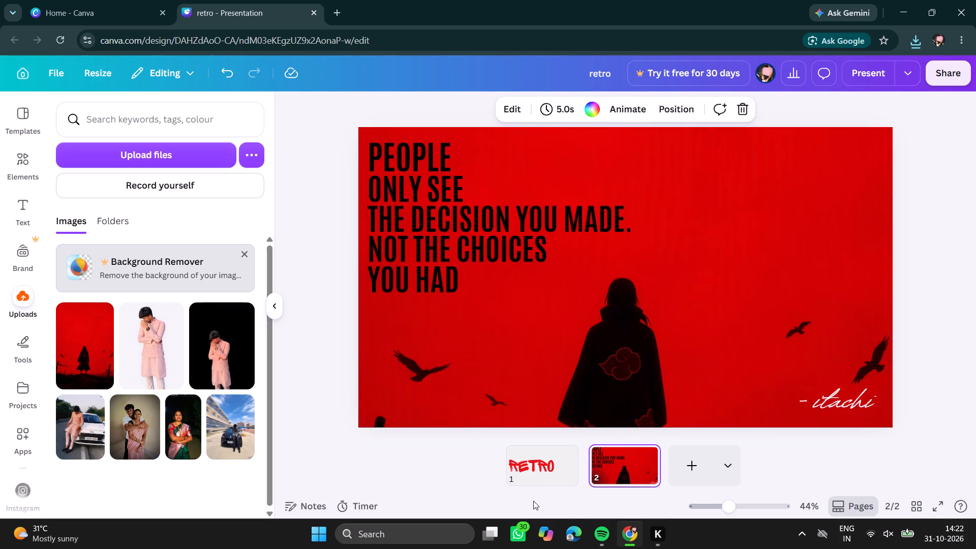
pyautogui.click(548, 464)
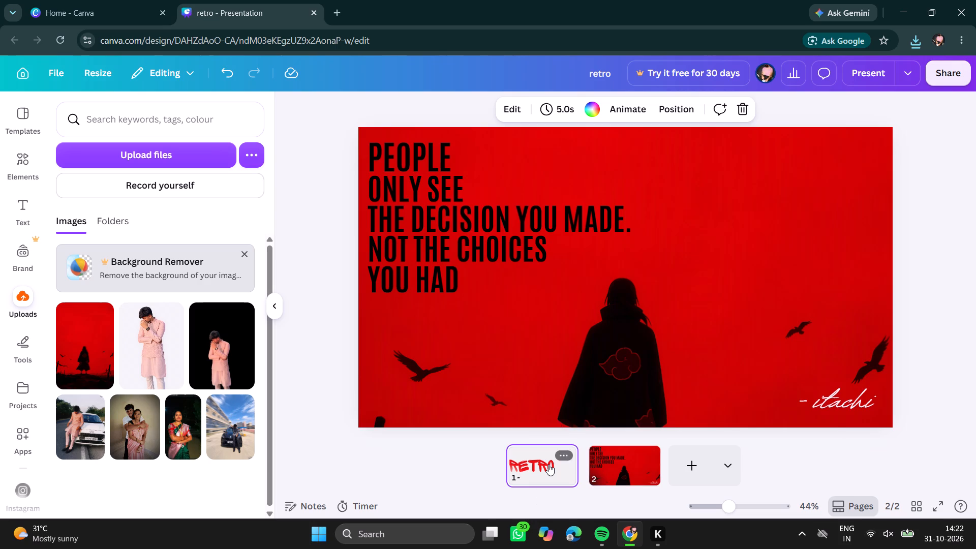
pyautogui.click(738, 110)
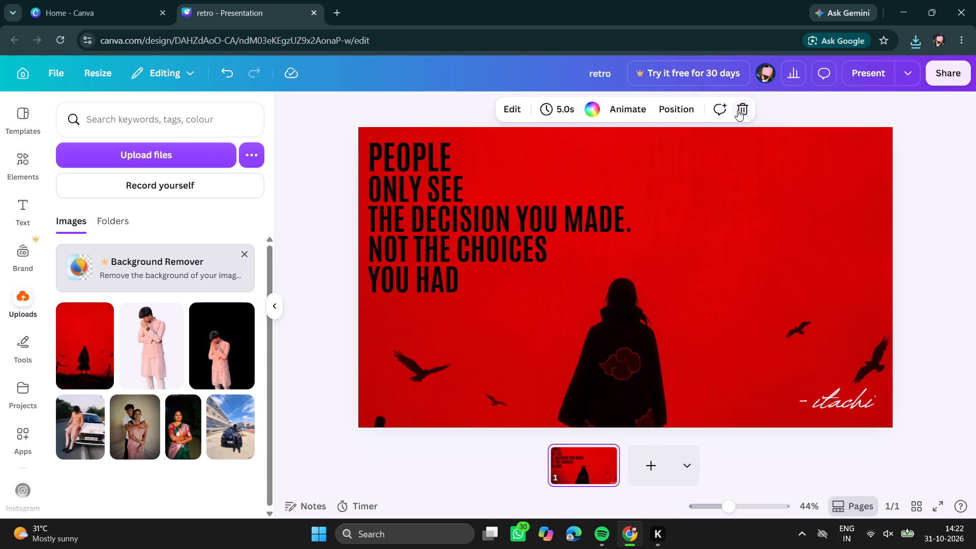
# Download the single remaining Itachi quote slide as a high-quality PNG at 1,920 × 1,080 px.
pyautogui.click(947, 74)
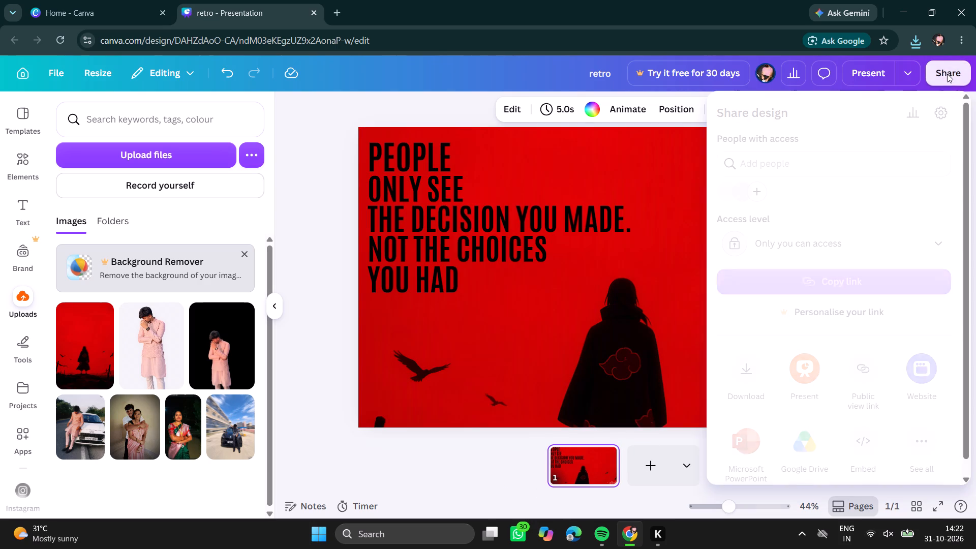
pyautogui.click(760, 391)
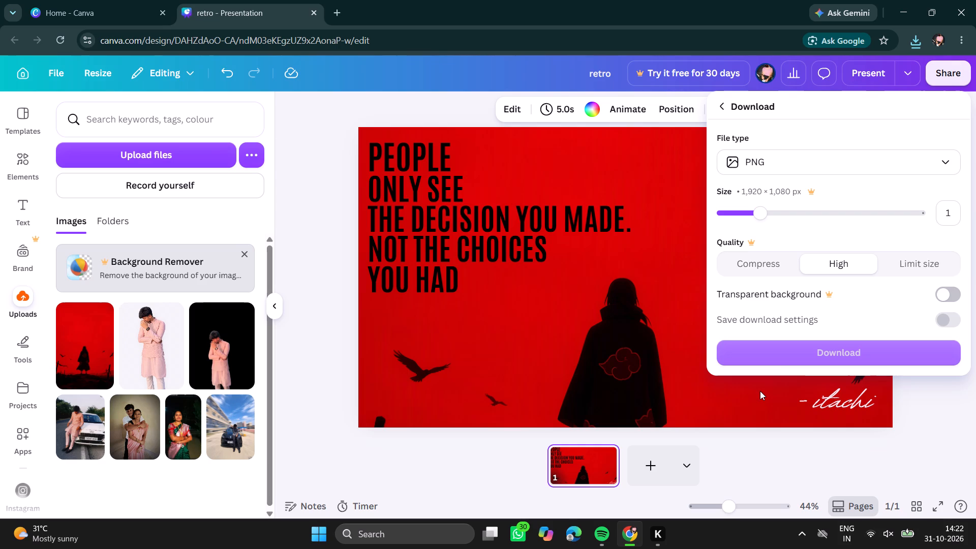
pyautogui.click(830, 348)
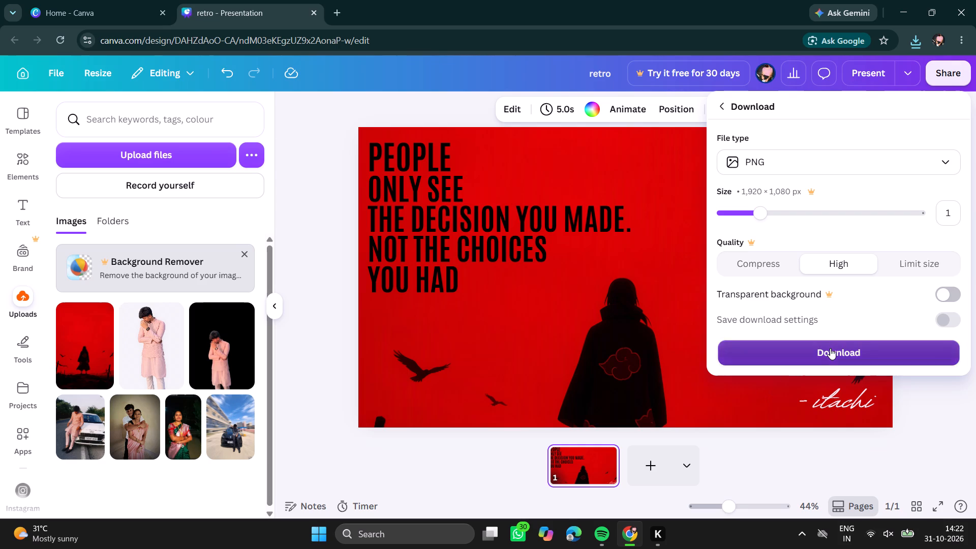